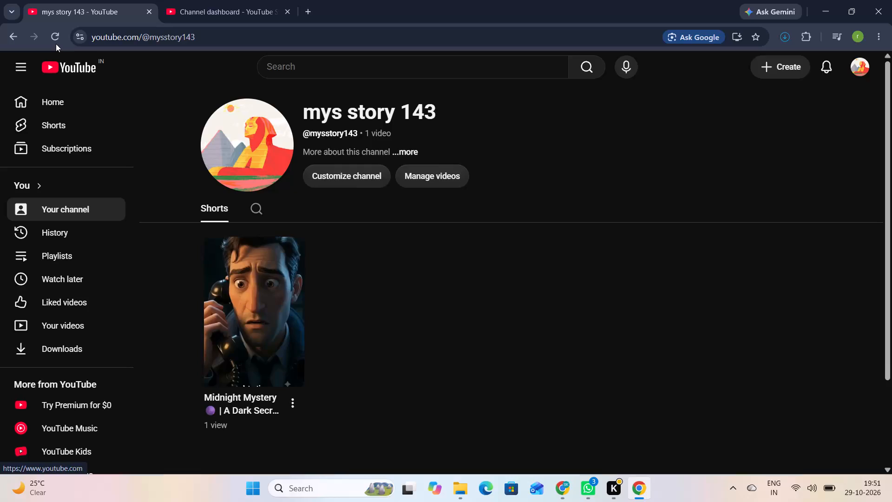
# Start a new YouTube video upload with the "Video Project" MP4 file from the Downloads folder.
pyautogui.click(53, 40)
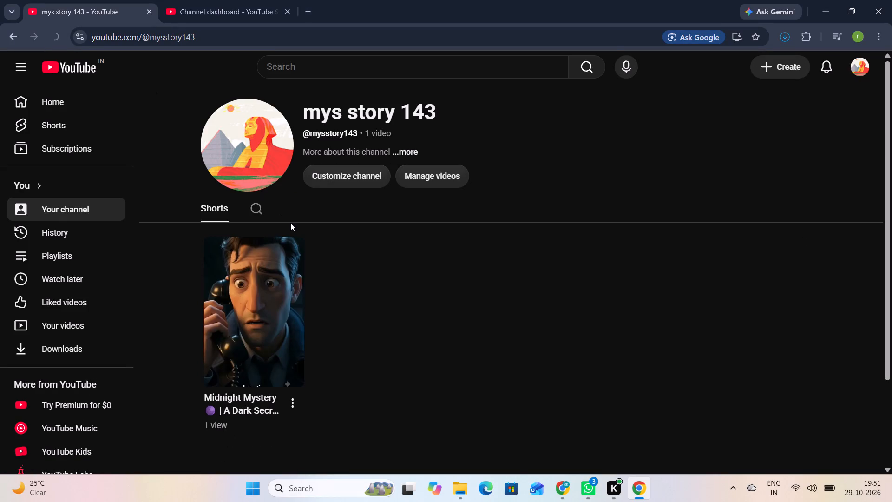
pyautogui.click(387, 287)
pyautogui.click(59, 76)
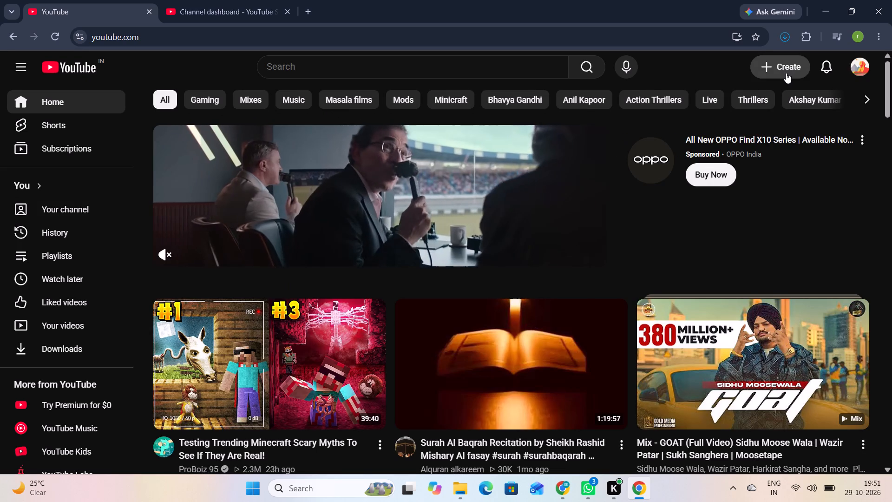
pyautogui.click(786, 73)
pyautogui.click(794, 88)
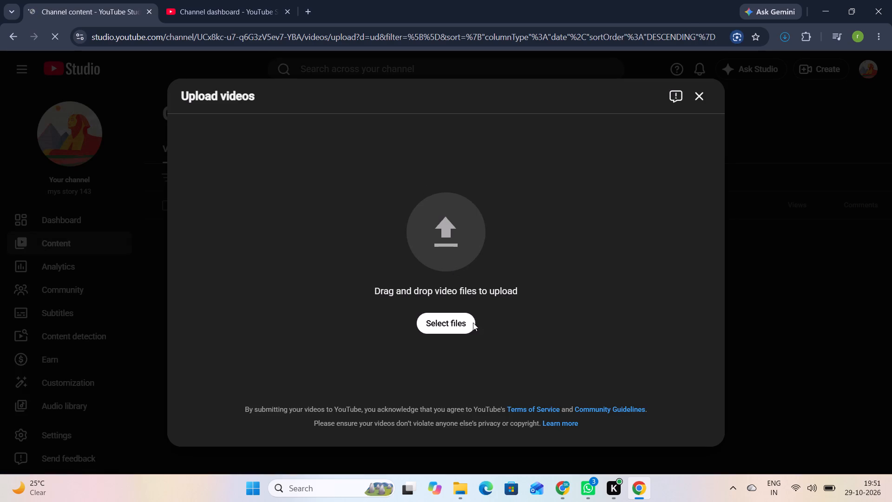
pyautogui.click(463, 321)
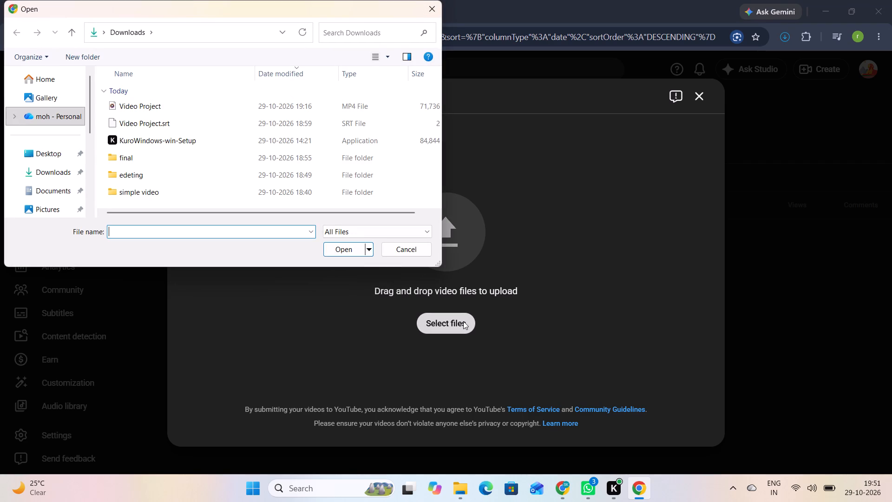
pyautogui.doubleClick(237, 104)
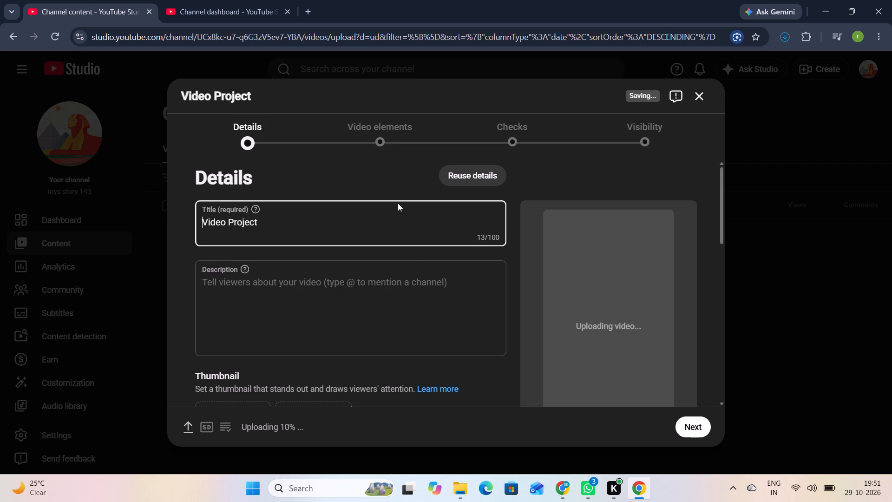
# Clear the default "Video Project" text from the video's Title field.
pyautogui.tripleClick(423, 211)
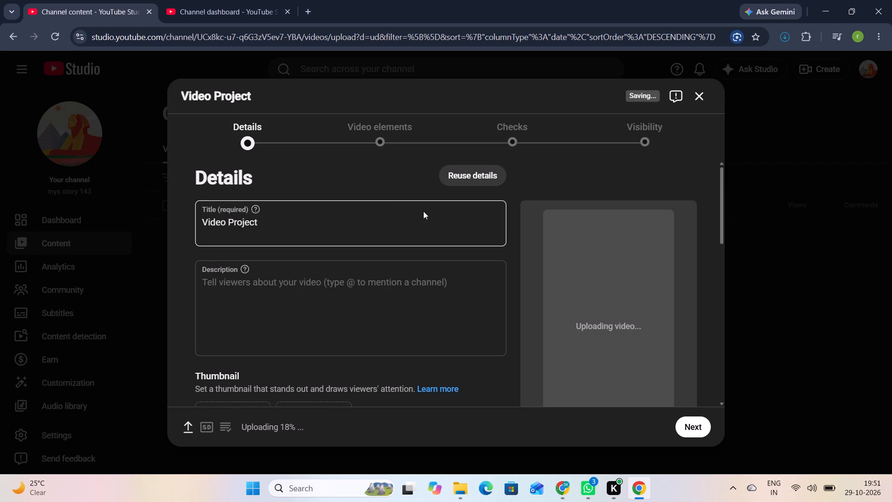
pyautogui.click(423, 211)
pyautogui.hotkey('ctrl', 'a')
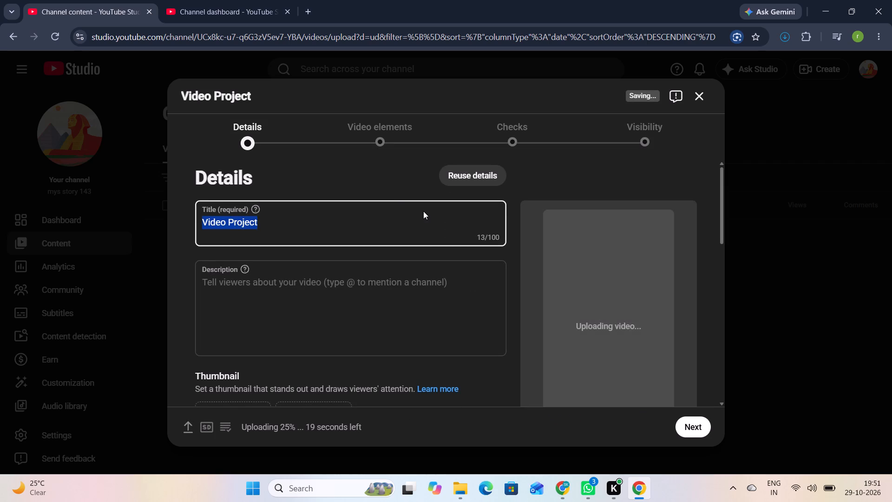
pyautogui.press('BackSpace')
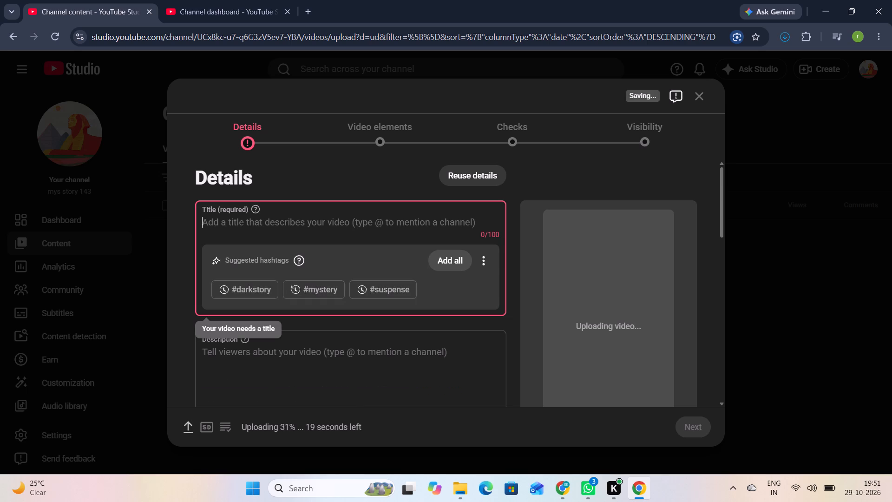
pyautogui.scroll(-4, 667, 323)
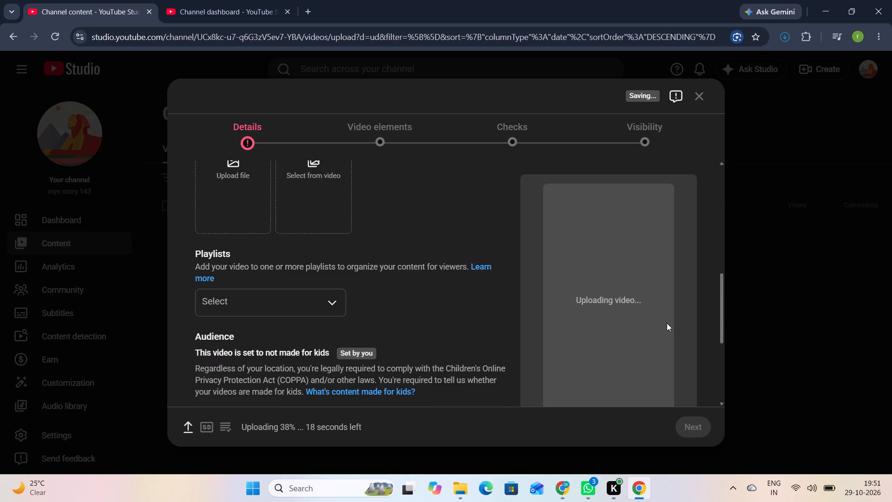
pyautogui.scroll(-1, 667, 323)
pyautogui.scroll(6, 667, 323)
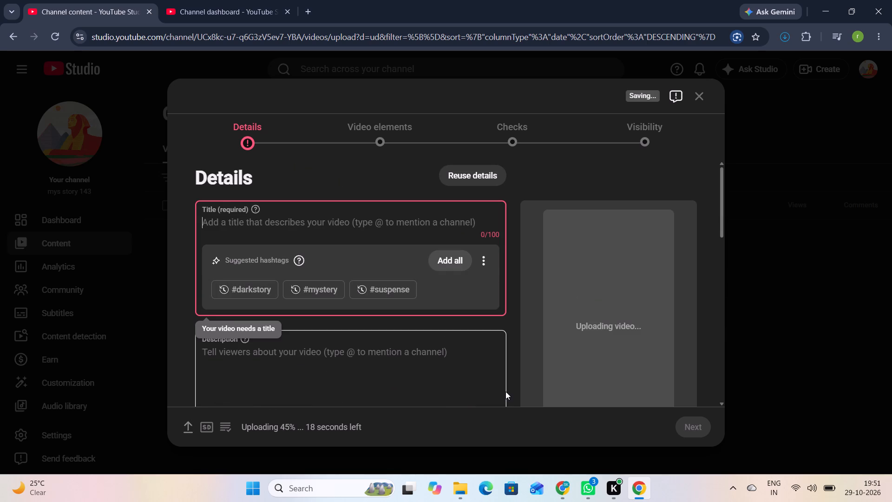
# Reorder the taskbar so the active Chrome icon sits before the other Chrome profile's icon.
pyautogui.moveTo(638, 497); pyautogui.dragTo(560, 493)
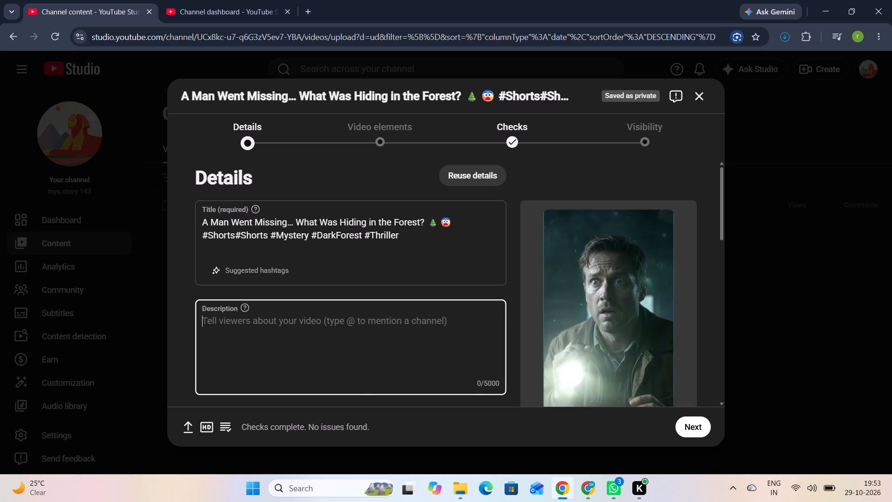
pyautogui.hotkey('ctrl', 'v')
# Play the preview of the uploaded video.
pyautogui.scroll(-1, 558, 325)
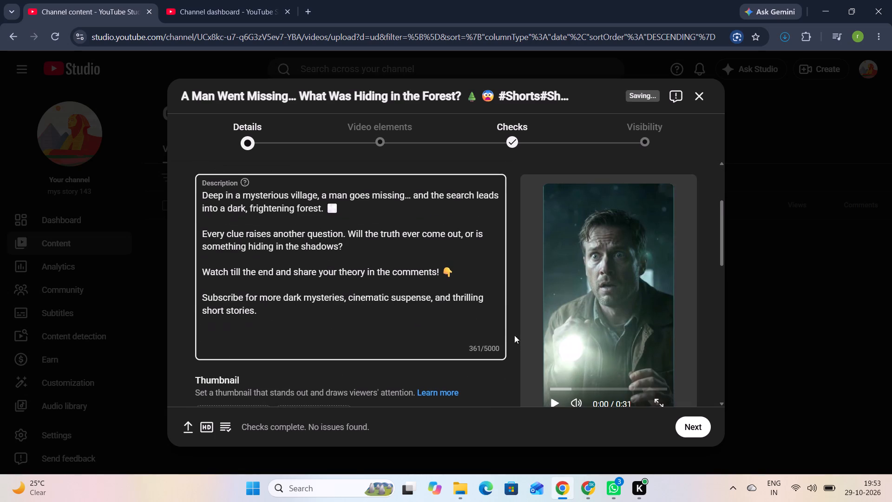
pyautogui.click(553, 398)
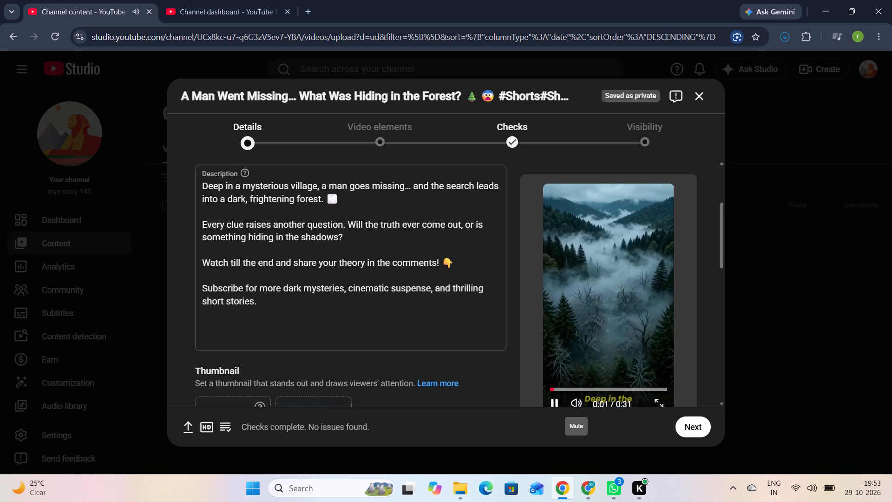
# Check which playlists are available for the video without selecting one.
pyautogui.scroll(-4, 313, 268)
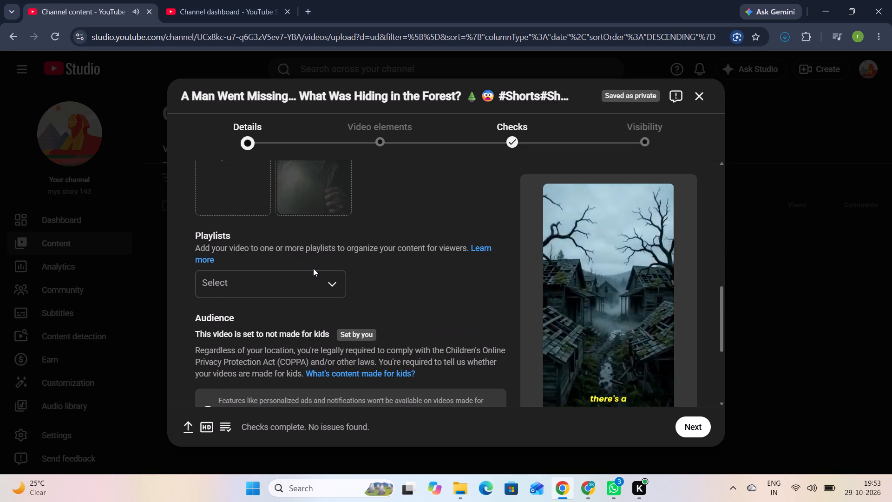
pyautogui.click(303, 276)
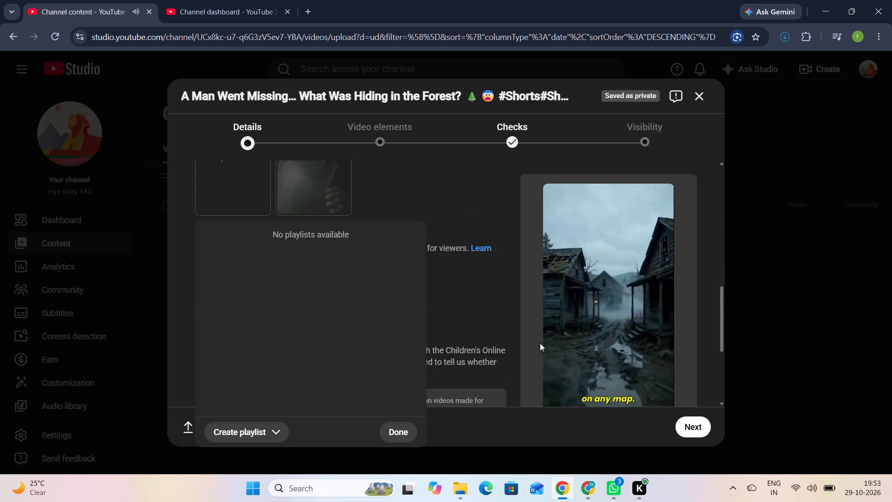
pyautogui.click(474, 296)
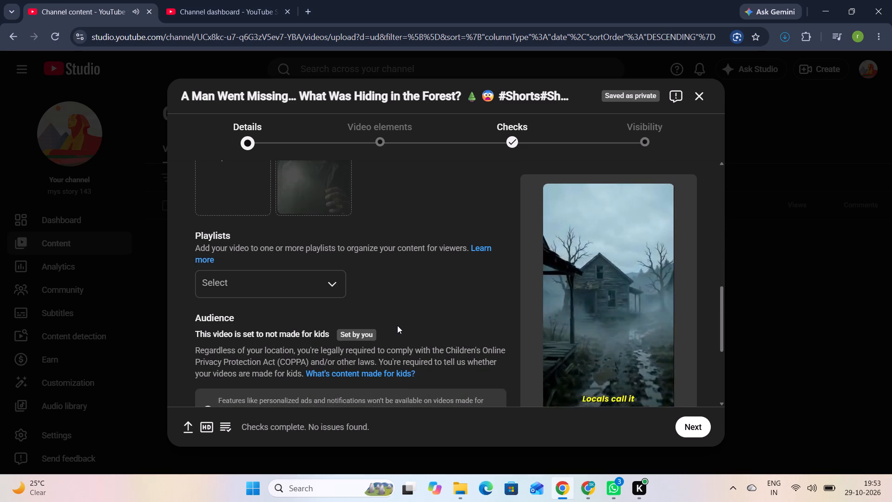
# Expand the age restriction and additional video settings, and answer Yes to the AI use question.
pyautogui.scroll(-6, 397, 325)
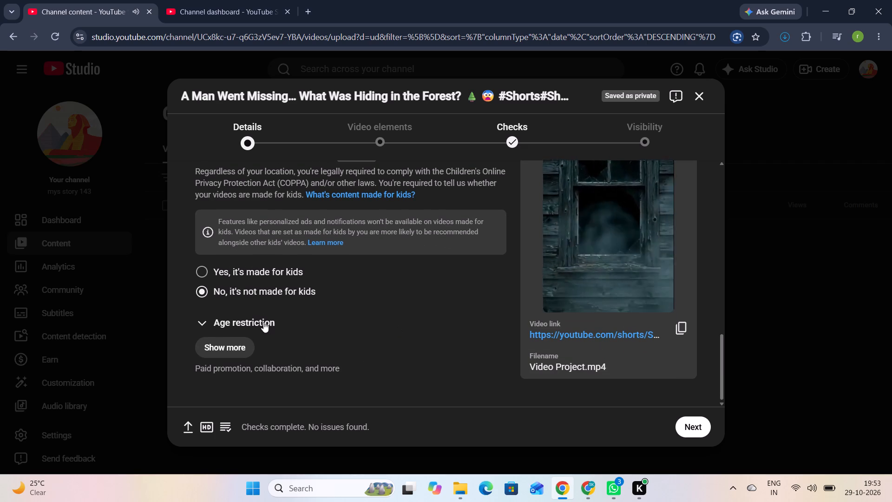
pyautogui.click(251, 322)
pyautogui.scroll(-4, 251, 322)
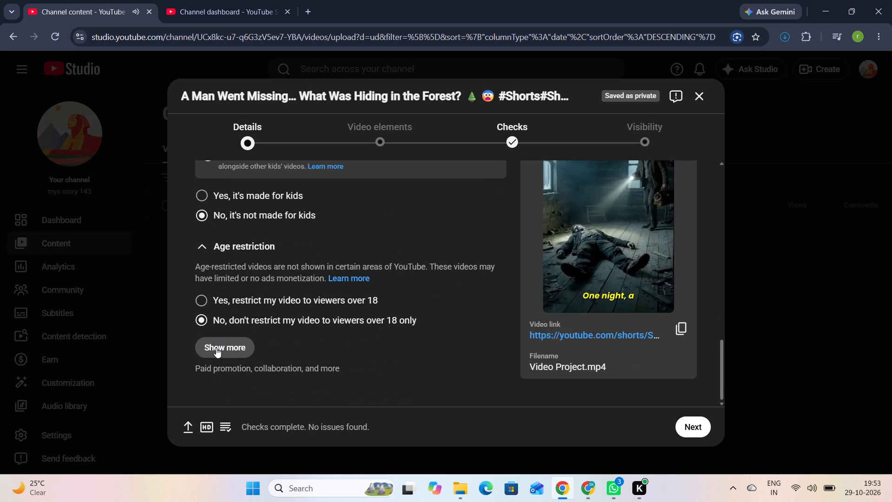
pyautogui.click(216, 348)
pyautogui.scroll(-2, 216, 348)
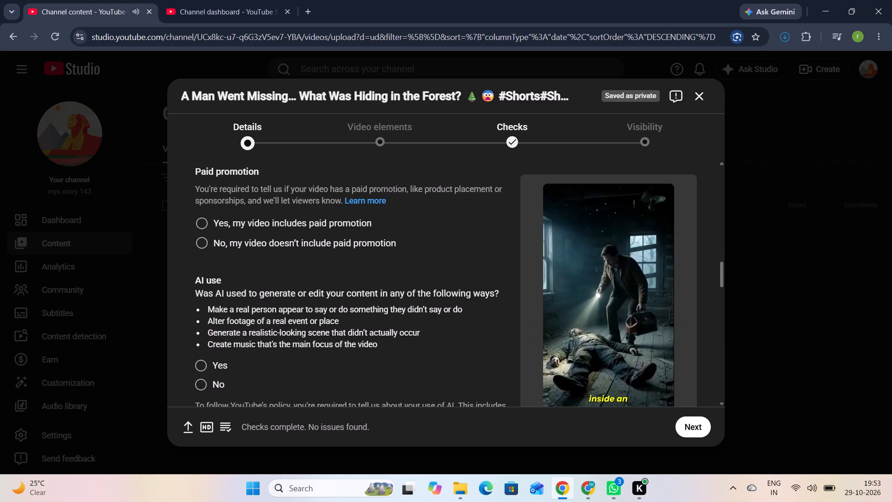
pyautogui.scroll(-2, 216, 348)
pyautogui.scroll(1, 216, 348)
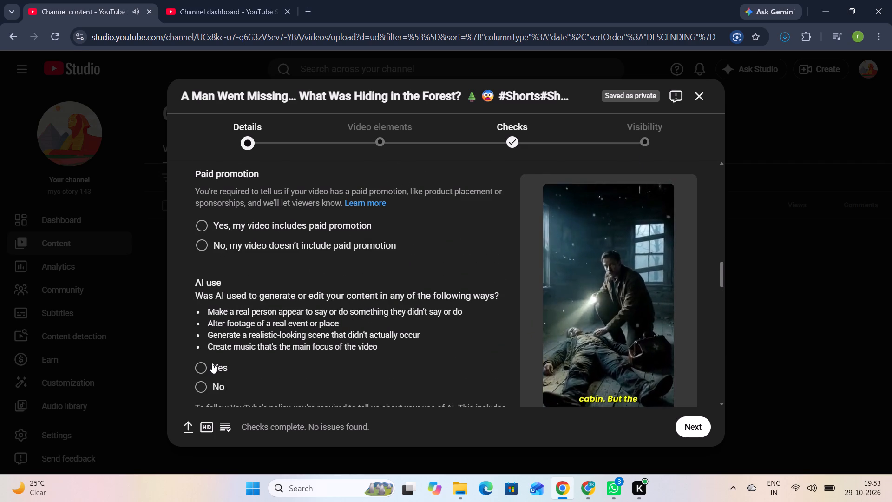
pyautogui.click(212, 365)
# Set the video language to English (United States) in the Short's language and captions settings.
pyautogui.scroll(-7, 212, 365)
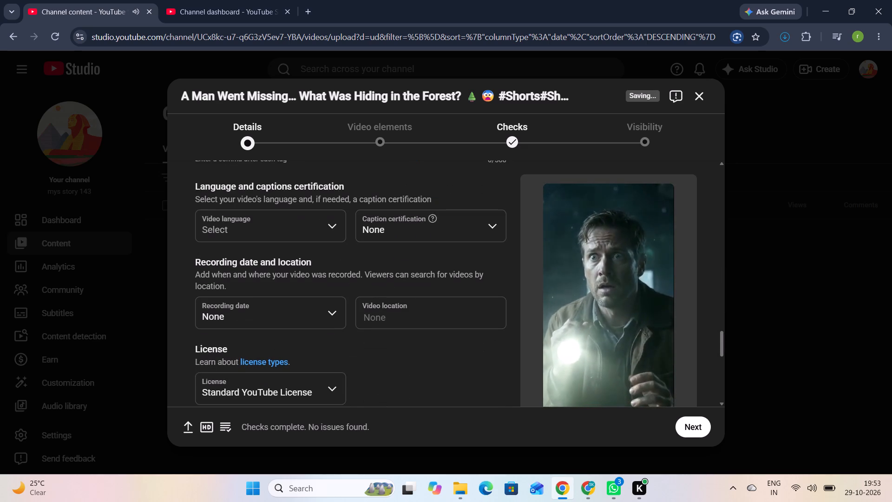
pyautogui.click(268, 238)
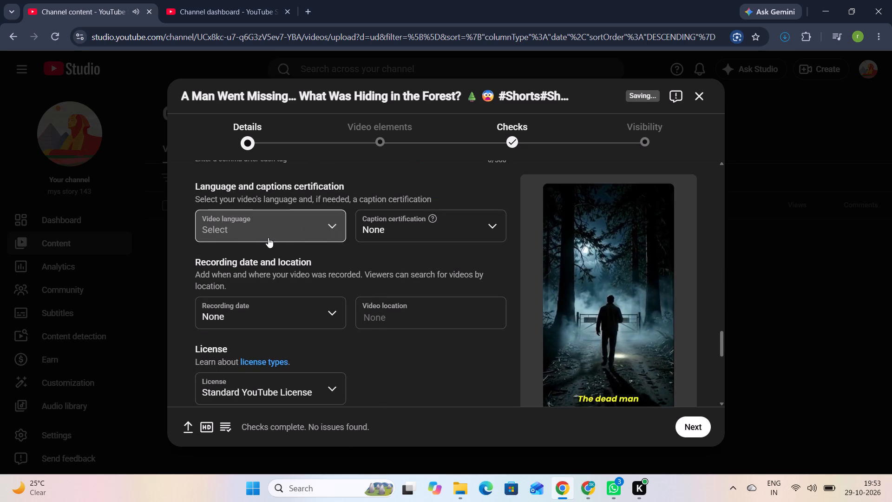
pyautogui.scroll(-3, 249, 326)
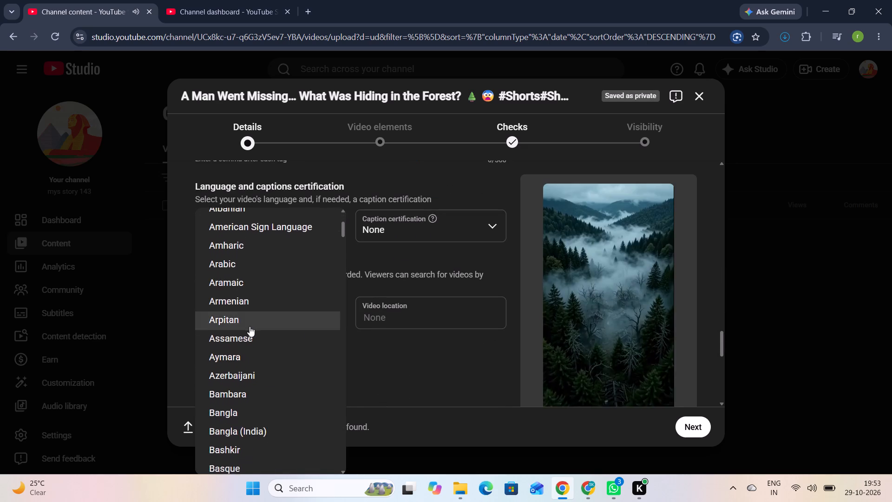
pyautogui.scroll(-8, 249, 326)
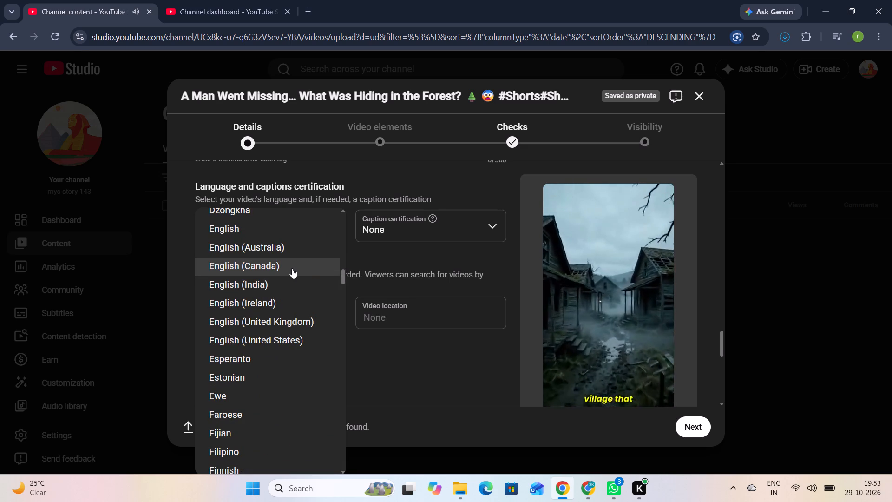
pyautogui.click(293, 339)
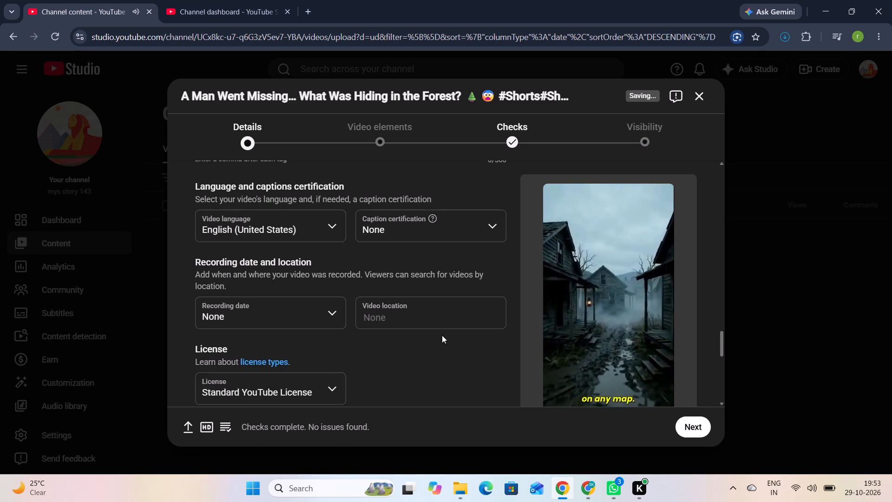
# Proceed to Visibility without adding video elements, make the Short Public, publish it and close the sharing dialog.
pyautogui.scroll(-8, 445, 335)
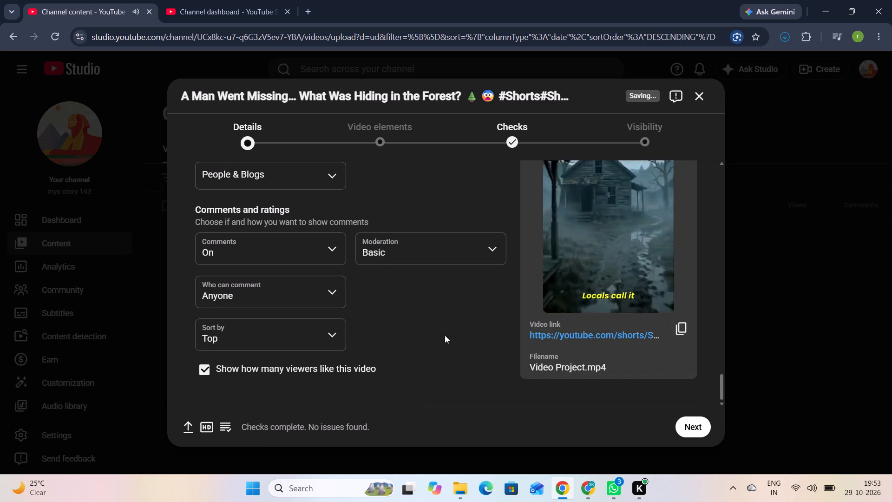
pyautogui.click(686, 427)
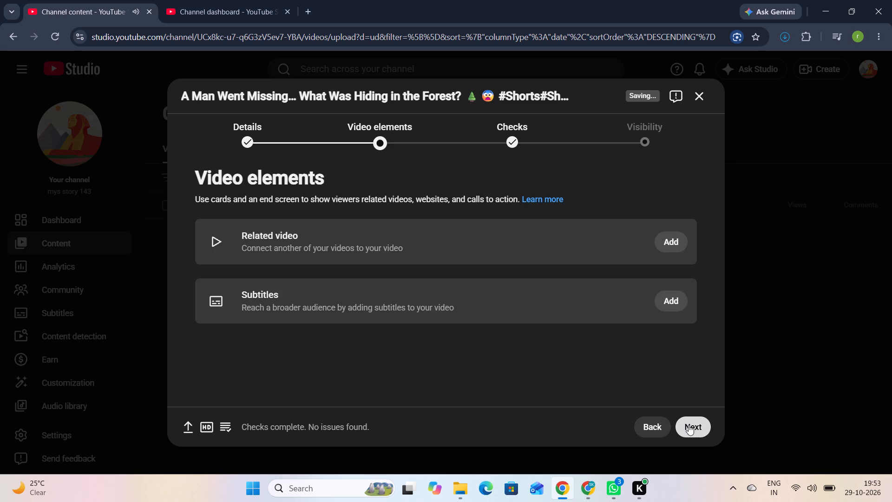
pyautogui.click(689, 425)
pyautogui.click(689, 425)
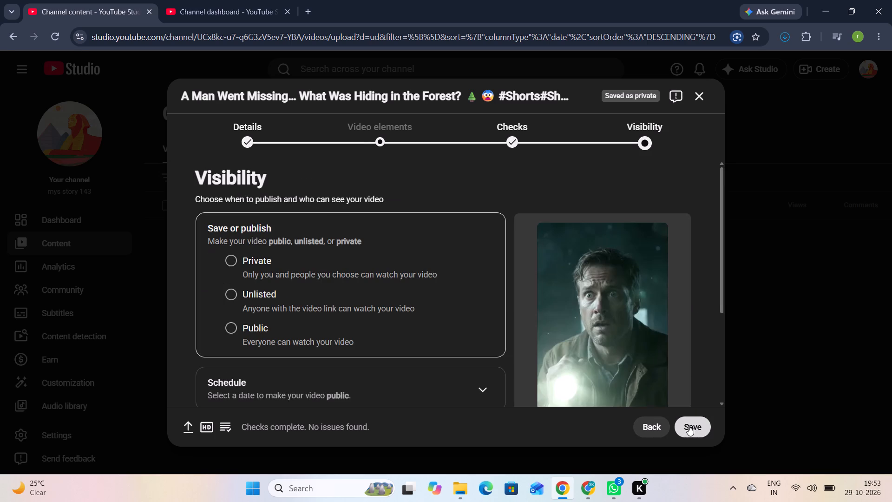
pyautogui.click(230, 330)
pyautogui.scroll(-3, 343, 348)
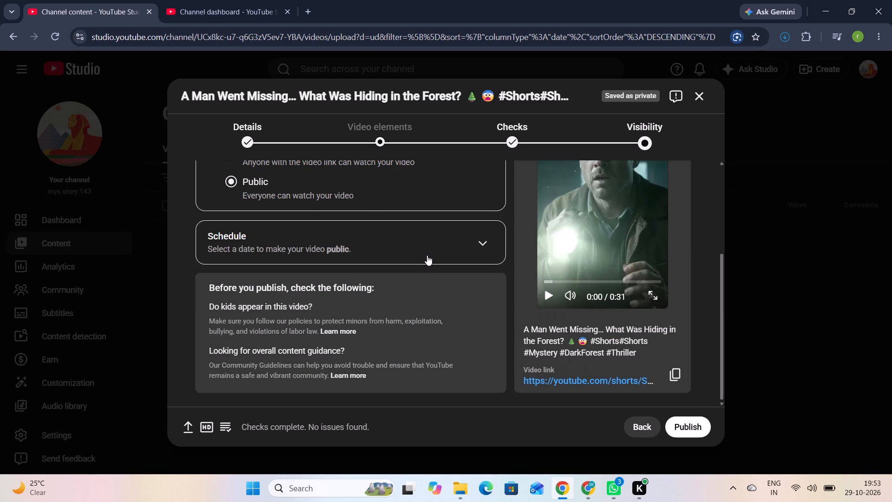
pyautogui.click(688, 431)
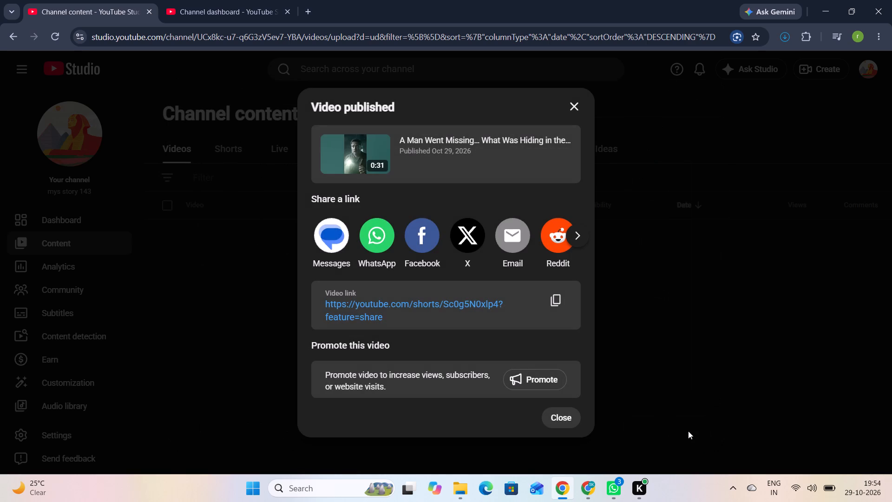
pyautogui.click(695, 303)
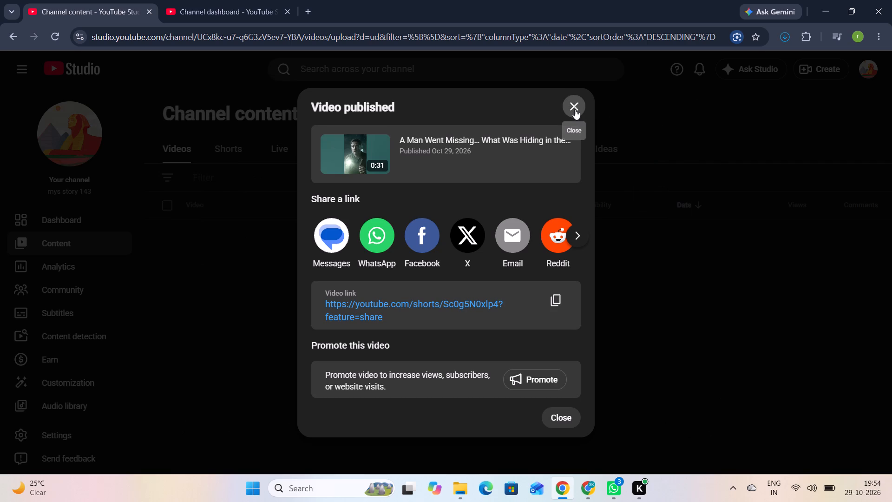
pyautogui.click(575, 109)
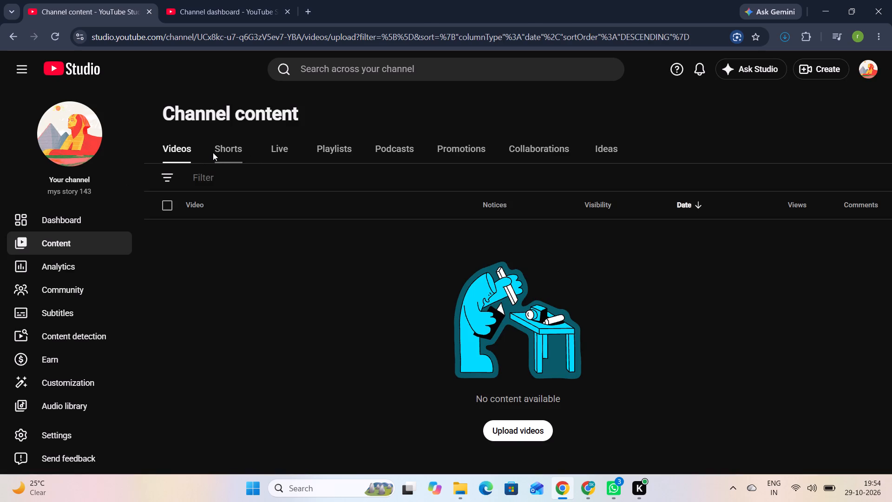
# Check the published Shorts in the channel content list.
pyautogui.click(213, 152)
pyautogui.click(218, 152)
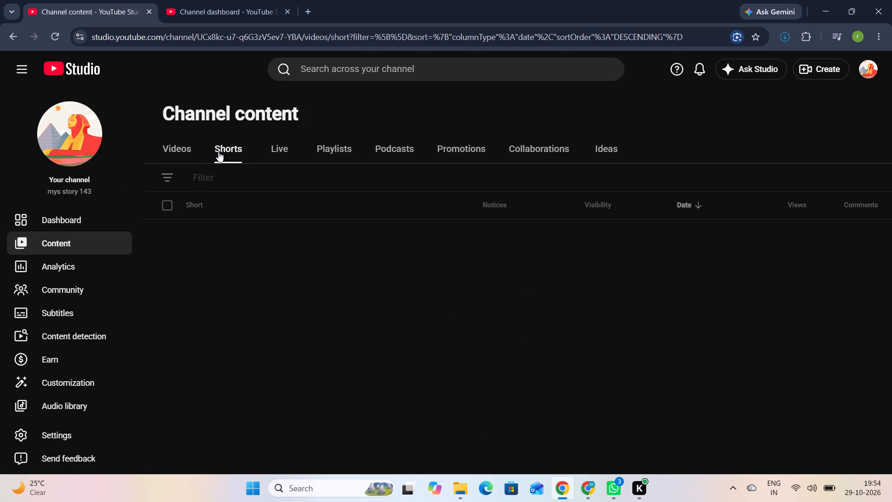
pyautogui.click(281, 259)
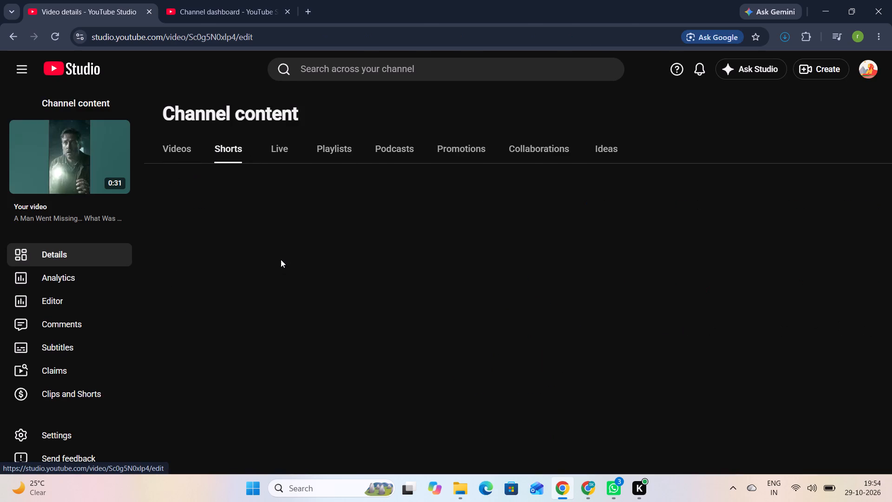
pyautogui.click(23, 99)
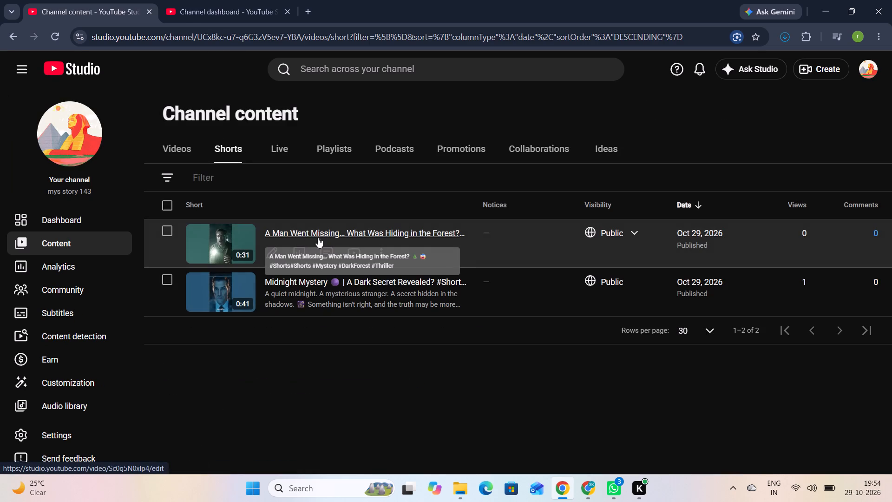
pyautogui.click(57, 152)
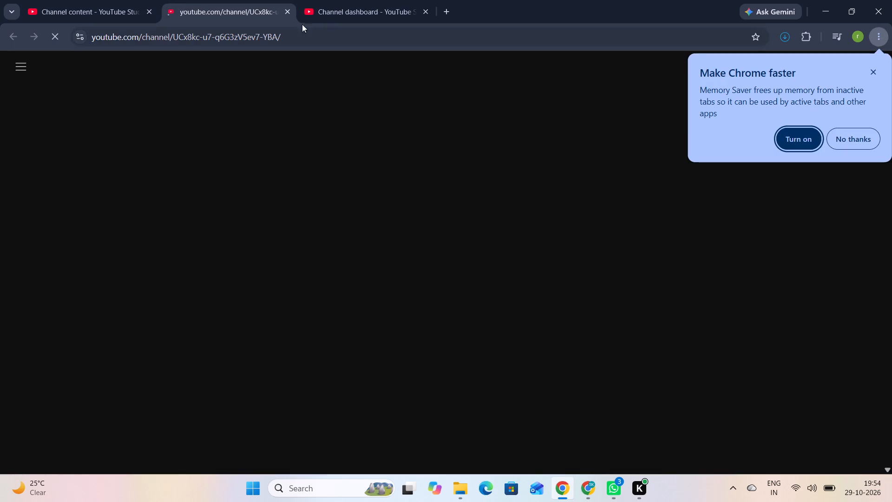
pyautogui.click(286, 11)
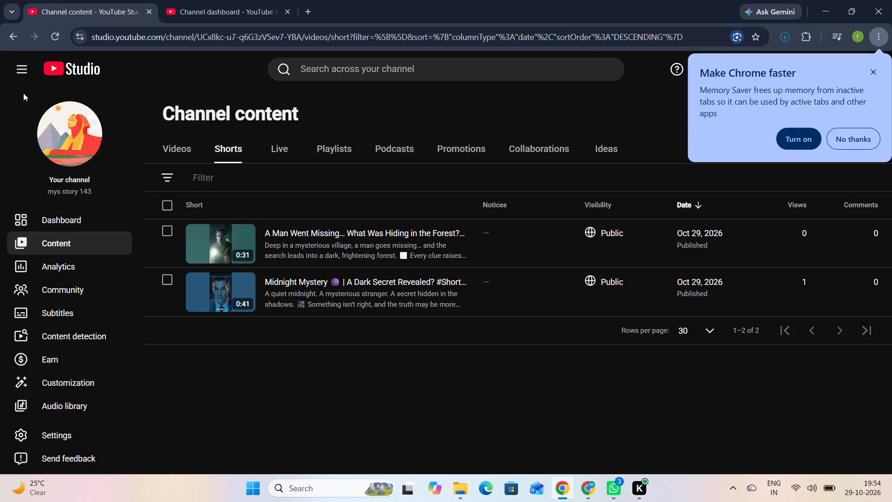
# Review the new Short's performance on the channel dashboard and open the full channel analytics.
pyautogui.click(60, 67)
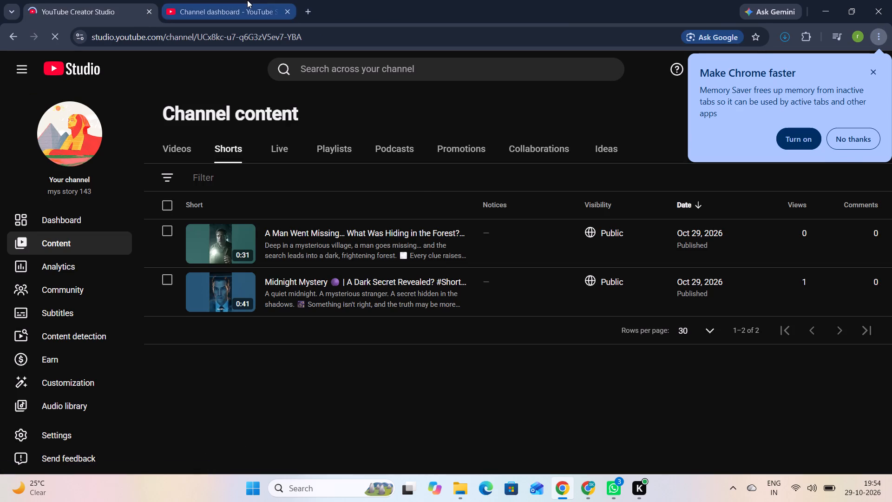
pyautogui.click(247, 0)
pyautogui.click(28, 99)
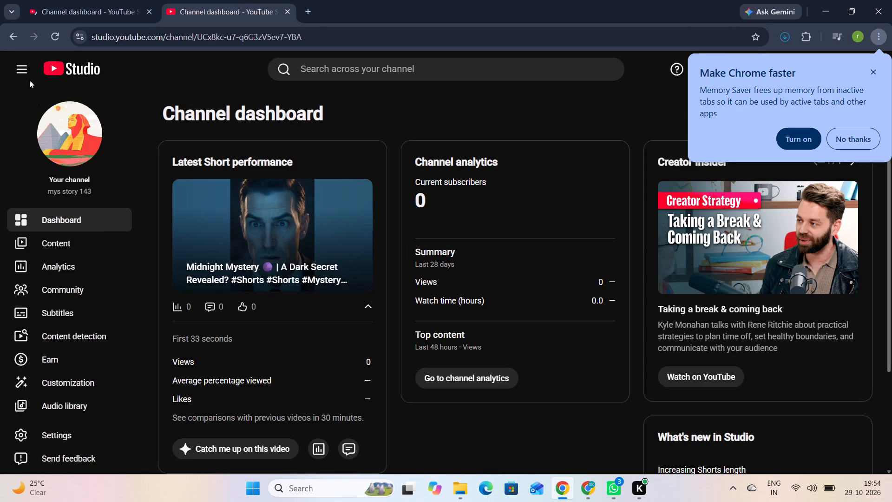
pyautogui.click(95, 0)
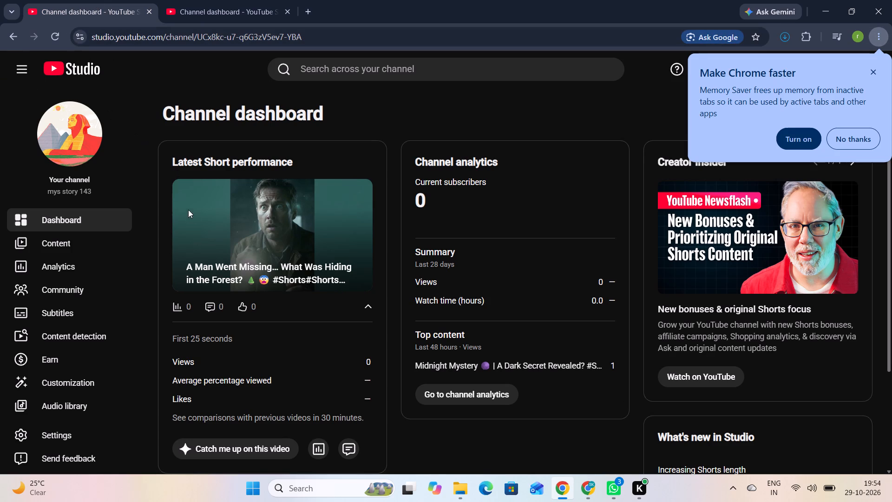
pyautogui.scroll(-1, 331, 308)
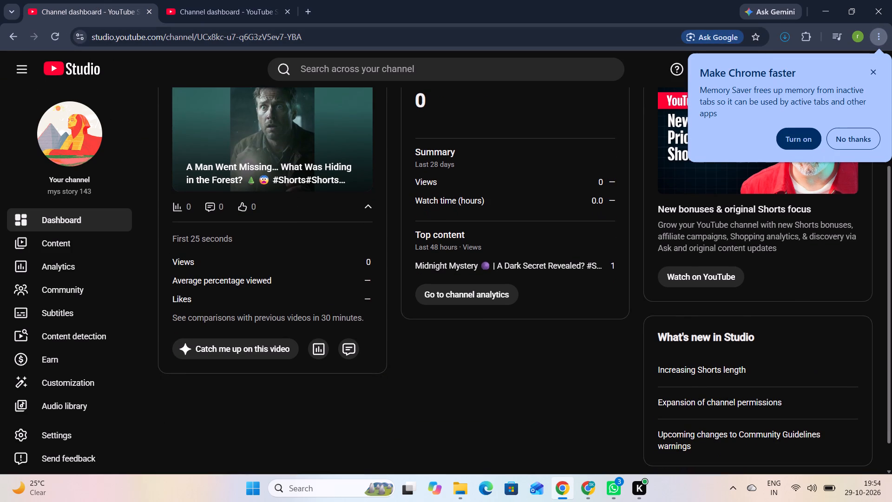
pyautogui.click(360, 175)
pyautogui.click(454, 292)
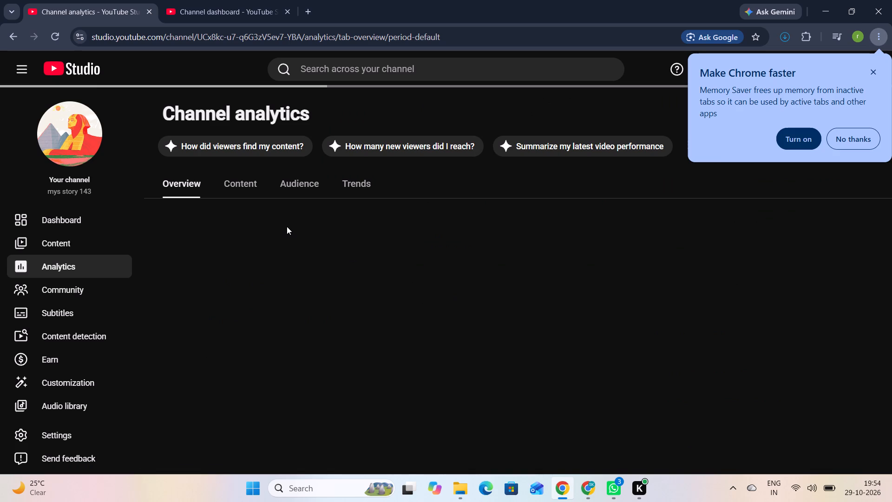
# Turn on Chrome's Memory Saver.
pyautogui.click(807, 138)
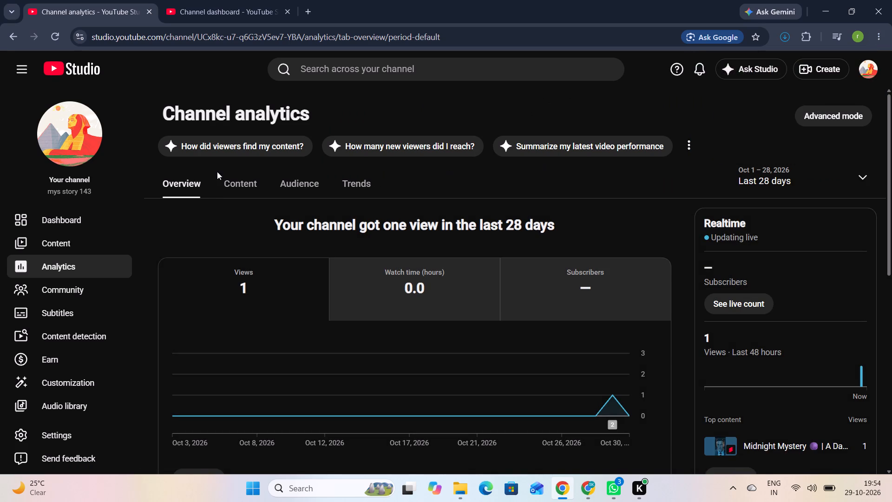
# Go back from the channel analytics to the YouTube home page.
pyautogui.click(42, 79)
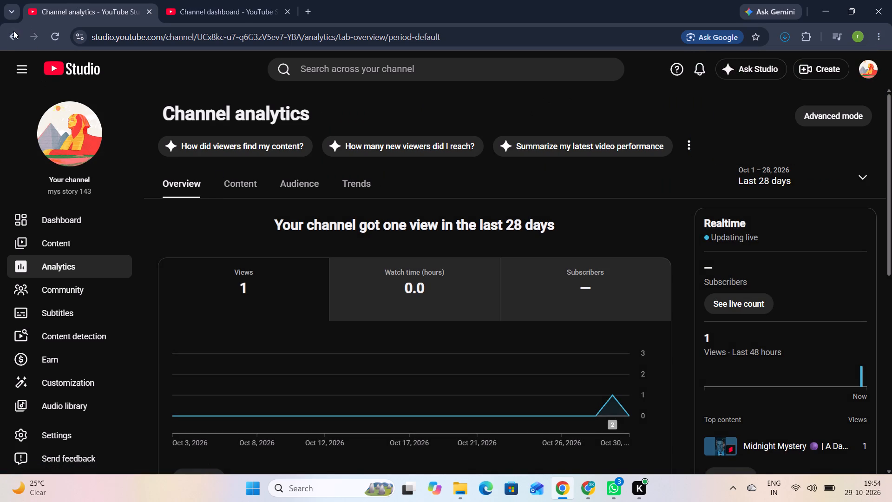
pyautogui.click(12, 38)
pyautogui.click(12, 38)
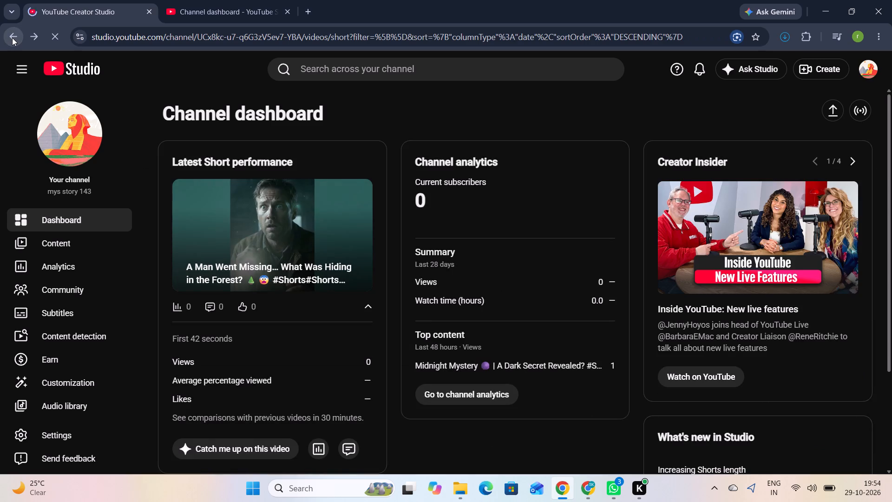
pyautogui.click(12, 38)
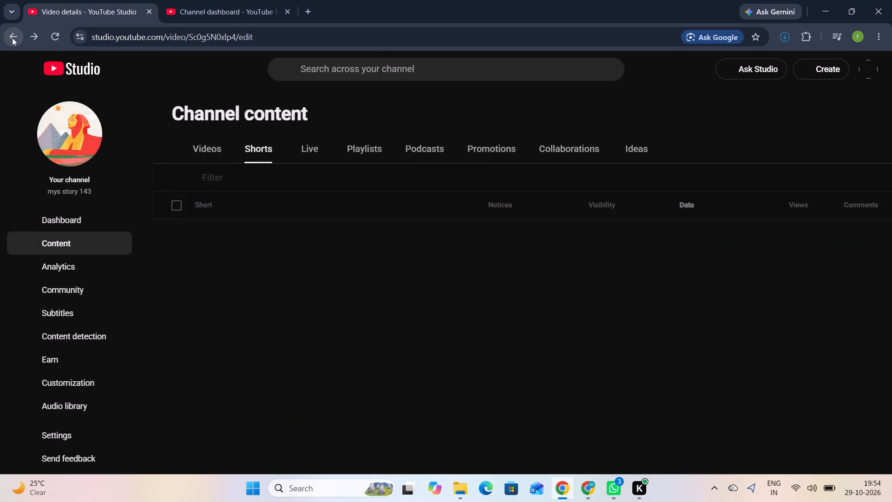
pyautogui.click(12, 38)
pyautogui.click(12, 38)
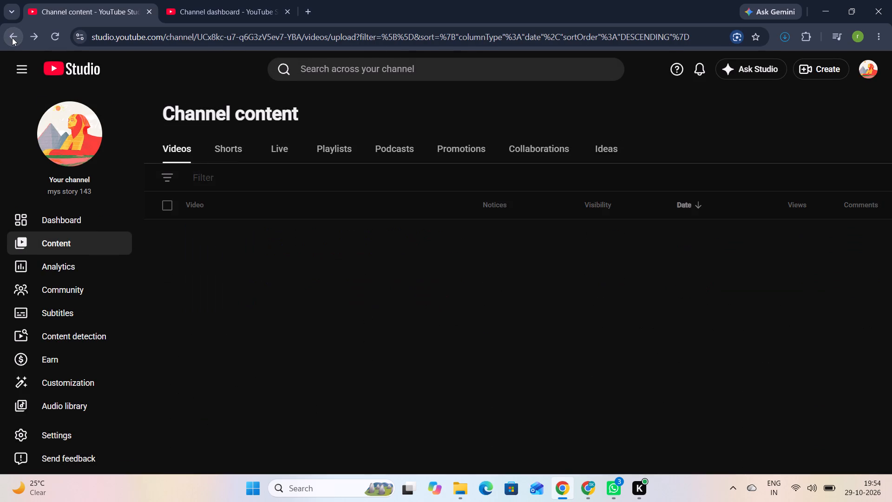
pyautogui.click(12, 38)
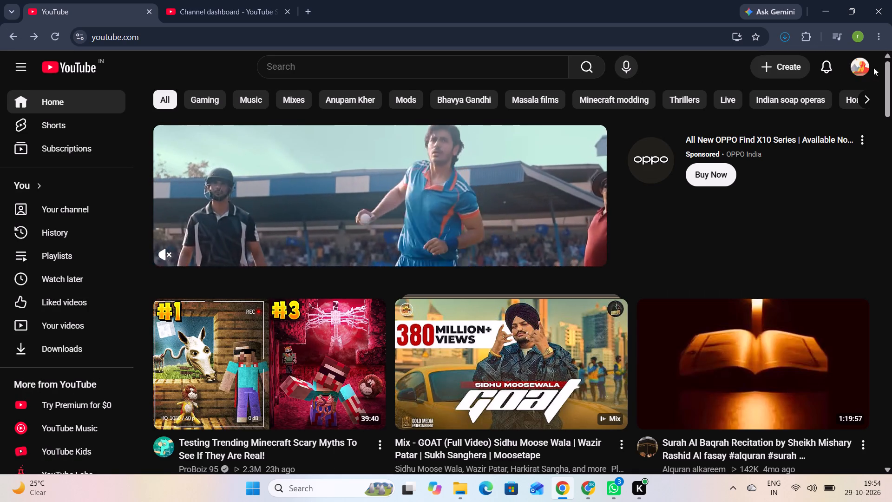
# Open the mys story 143 channel page, watch the missing-man Short and return to the YouTube home page.
pyautogui.click(866, 68)
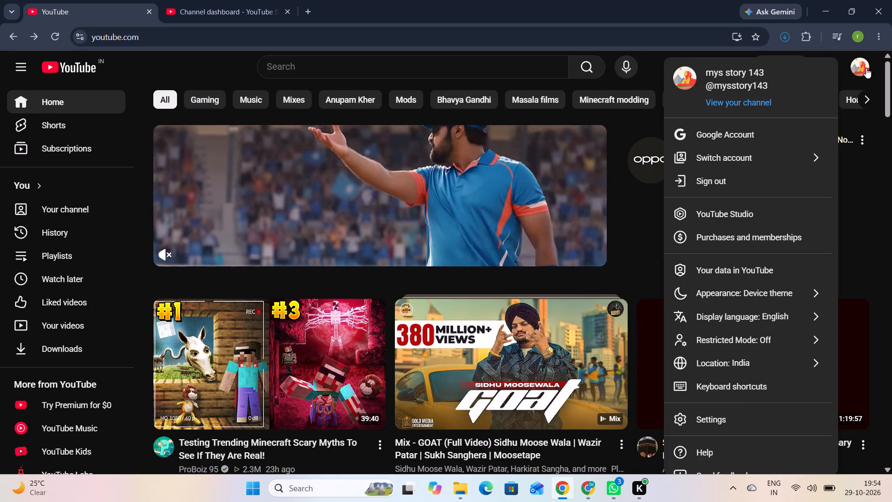
pyautogui.moveTo(750, 78); pyautogui.dragTo(741, 103)
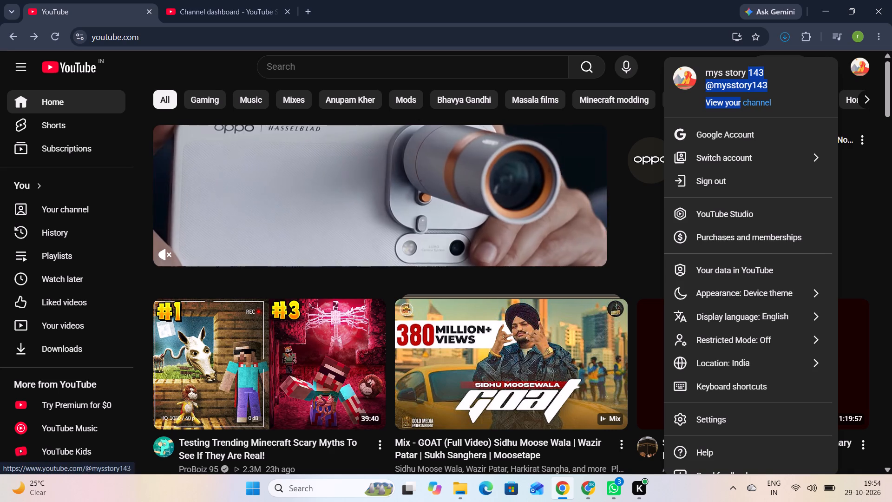
pyautogui.moveTo(741, 103); pyautogui.dragTo(741, 103)
pyautogui.click(741, 103)
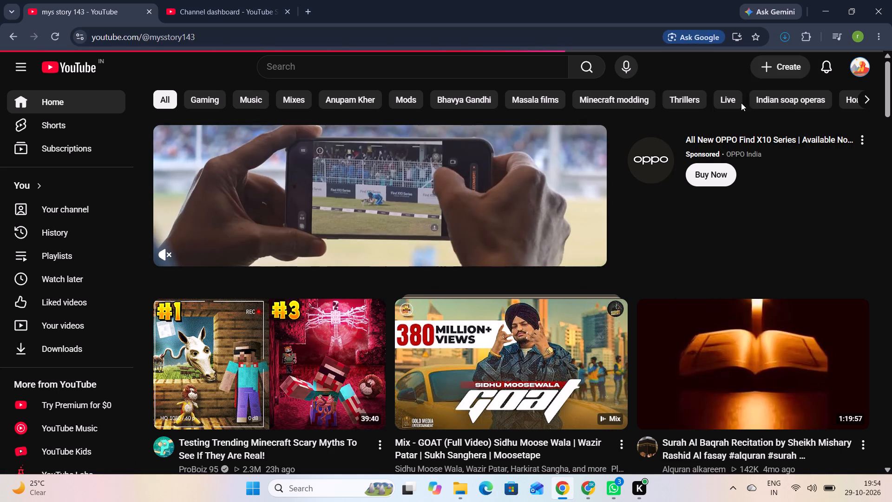
pyautogui.click(258, 303)
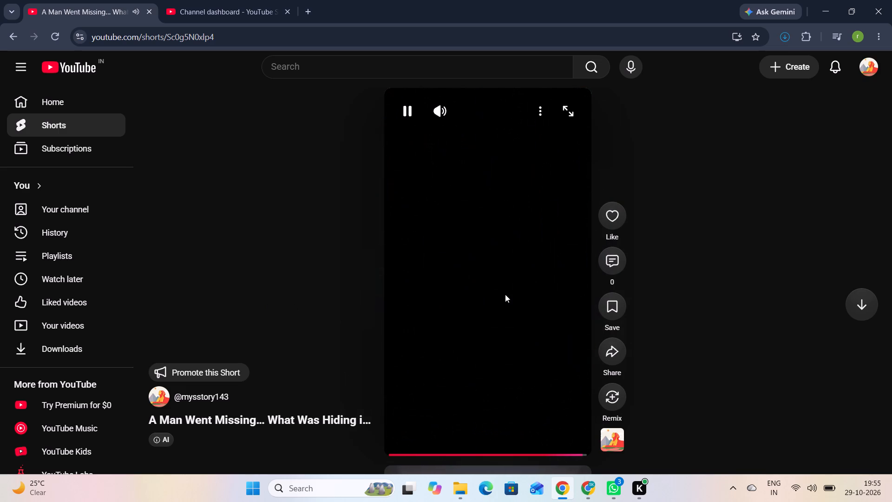
pyautogui.click(505, 294)
pyautogui.click(72, 76)
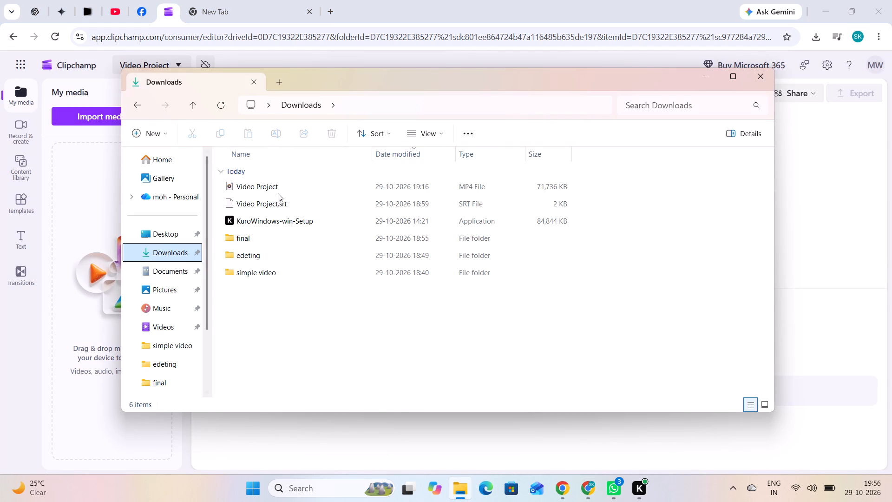
pyautogui.click(282, 187)
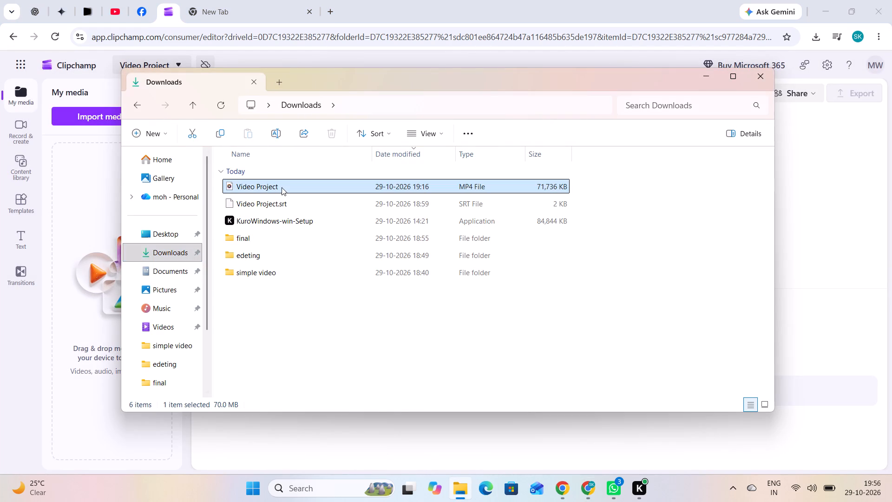
pyautogui.press('Delete')
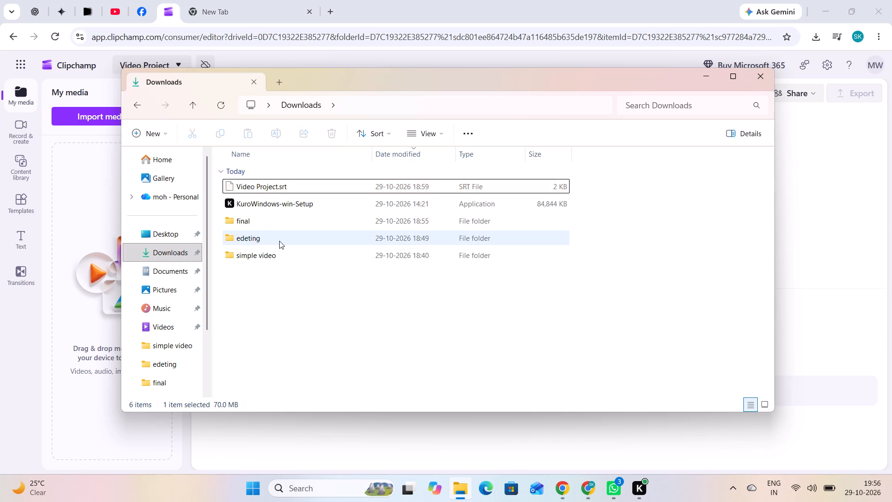
pyautogui.click(791, 239)
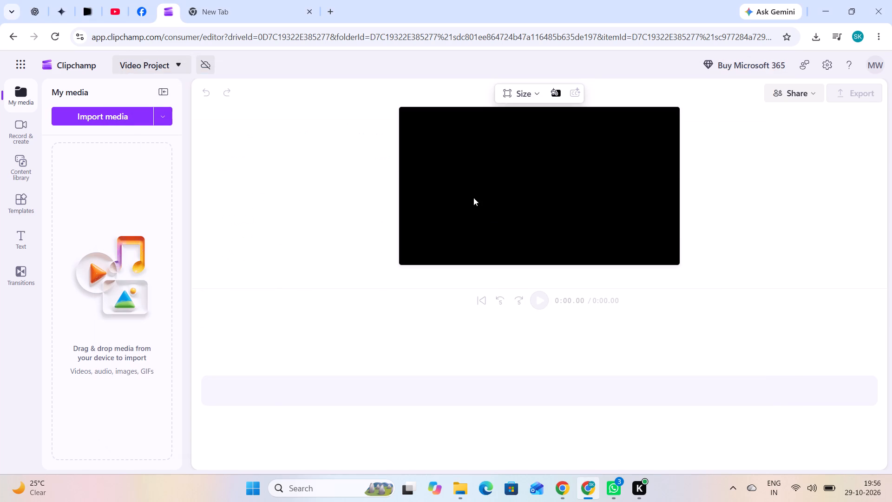
# Import the video 3 from the final folder in Downloads and place it at the start of the timeline.
pyautogui.click(97, 125)
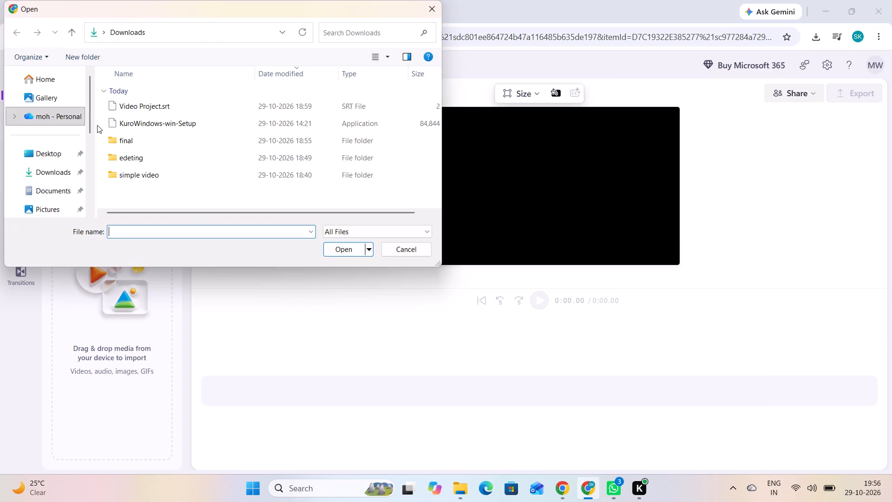
pyautogui.click(129, 145)
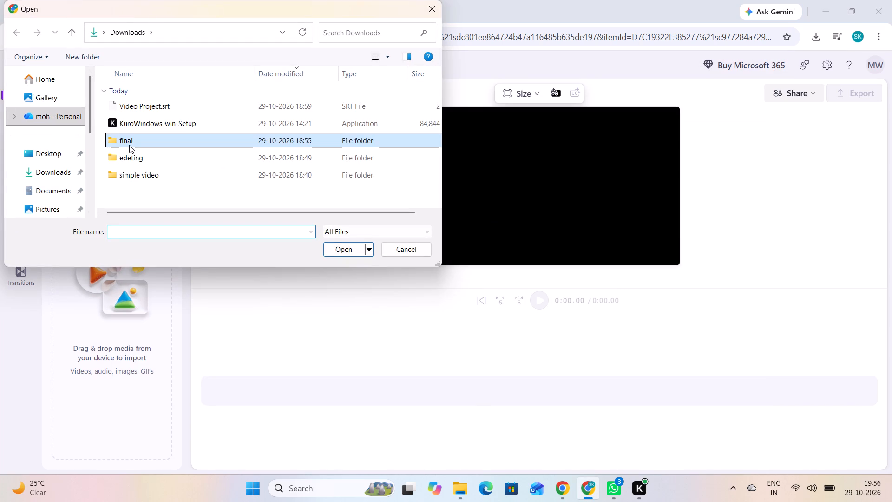
pyautogui.doubleClick(129, 145)
pyautogui.doubleClick(152, 143)
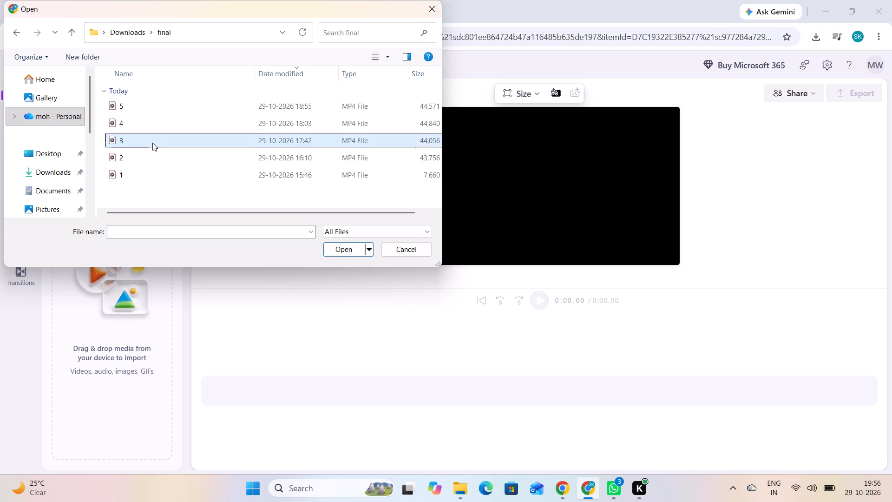
pyautogui.moveTo(96, 166); pyautogui.dragTo(369, 330)
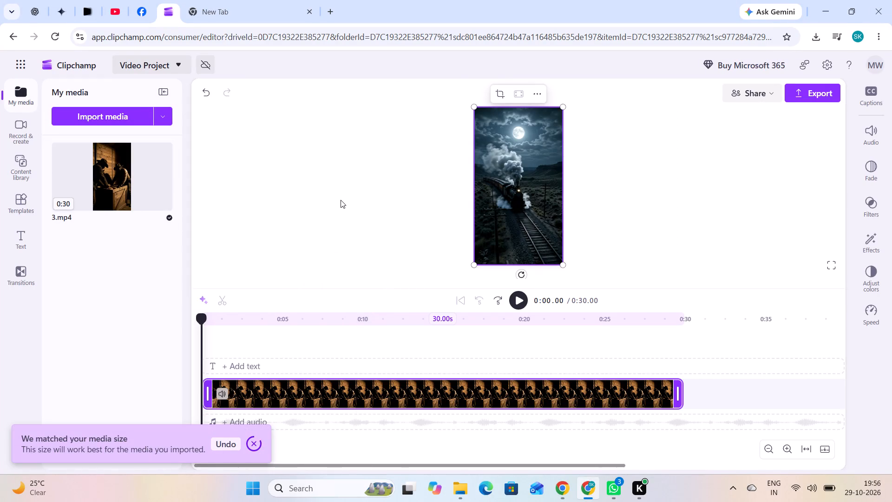
# Generate AI autocaptions for the video in English (United States), with captions shown in the video.
pyautogui.click(341, 200)
pyautogui.click(866, 96)
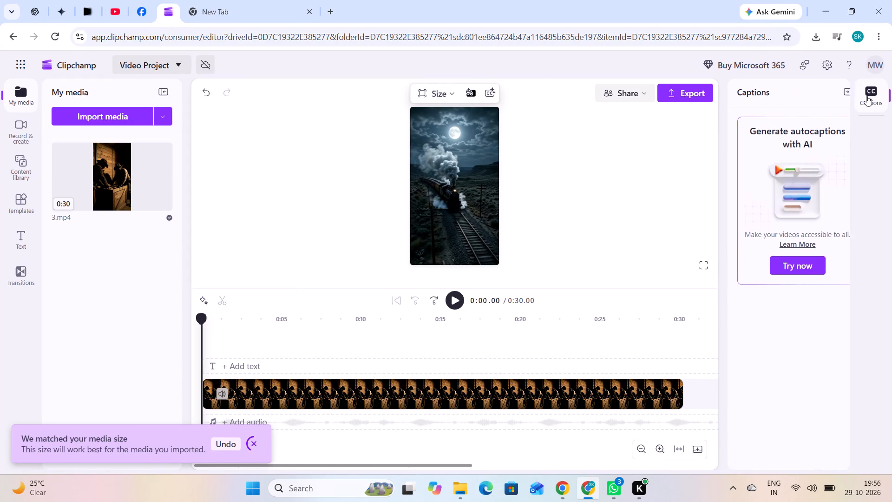
pyautogui.click(777, 270)
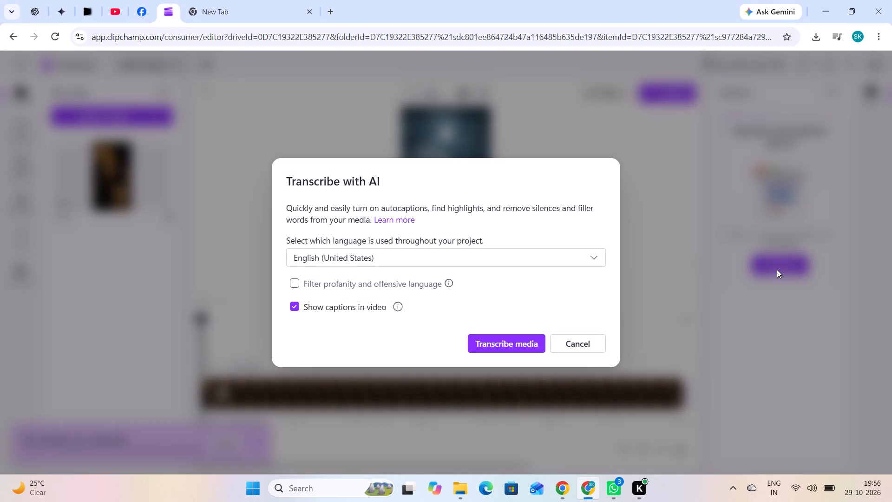
pyautogui.click(492, 340)
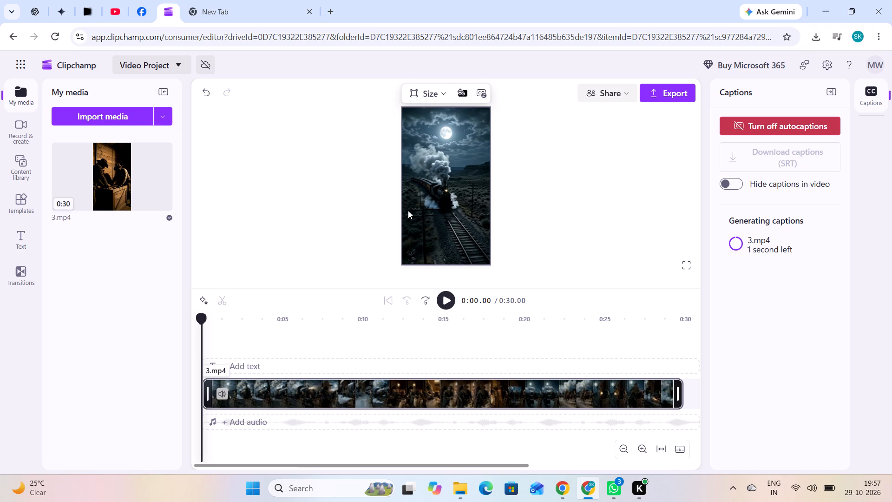
# Play the first seconds of the 3.mp4 clip and return the playhead to the start.
pyautogui.click(452, 198)
pyautogui.click(445, 300)
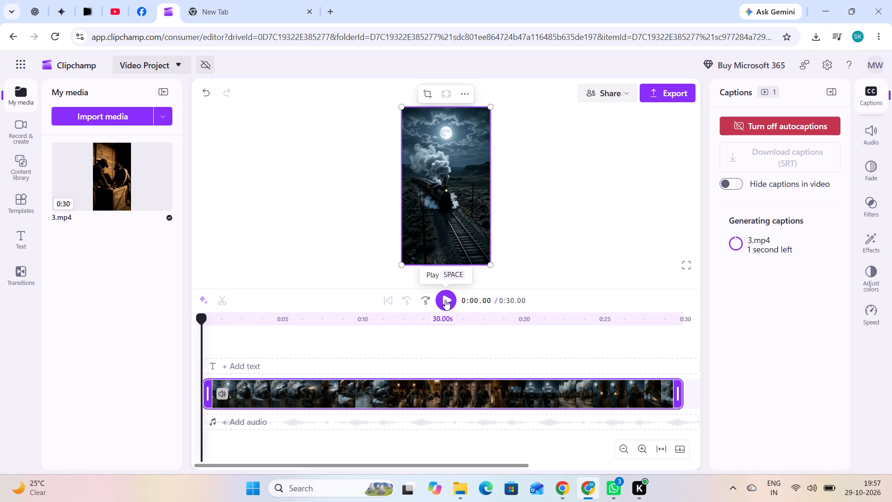
pyautogui.click(445, 300)
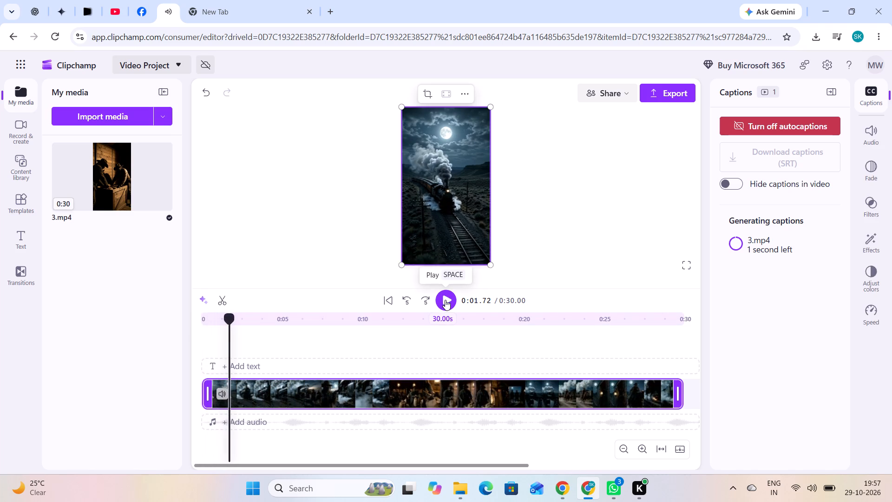
pyautogui.moveTo(231, 350); pyautogui.dragTo(224, 350)
pyautogui.moveTo(230, 350); pyautogui.dragTo(159, 337)
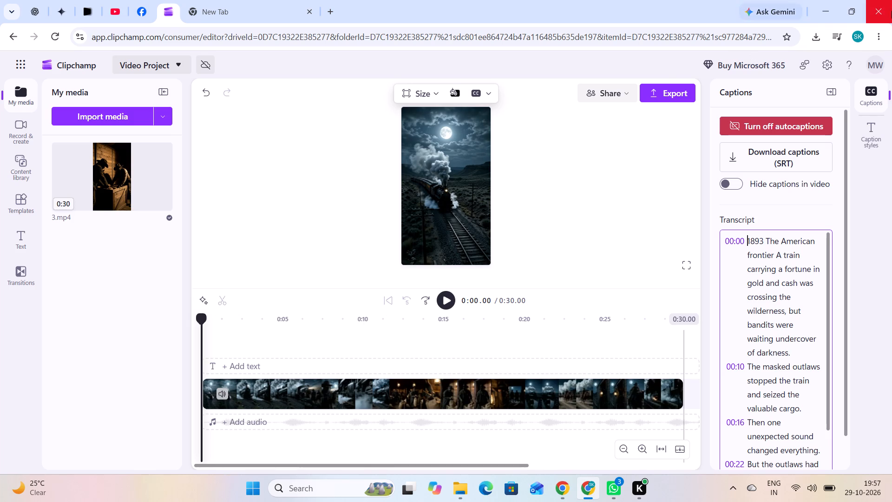
# Apply the Classic text style to the captions and preview them in playback.
pyautogui.click(872, 140)
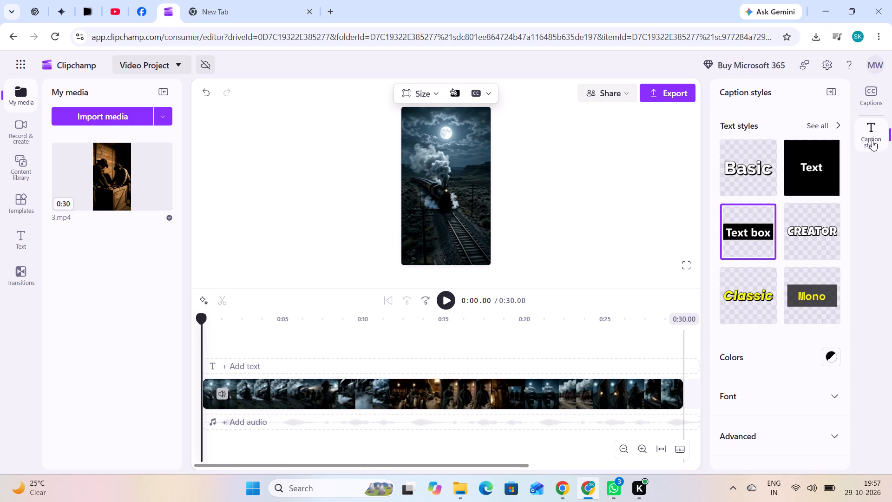
pyautogui.click(745, 307)
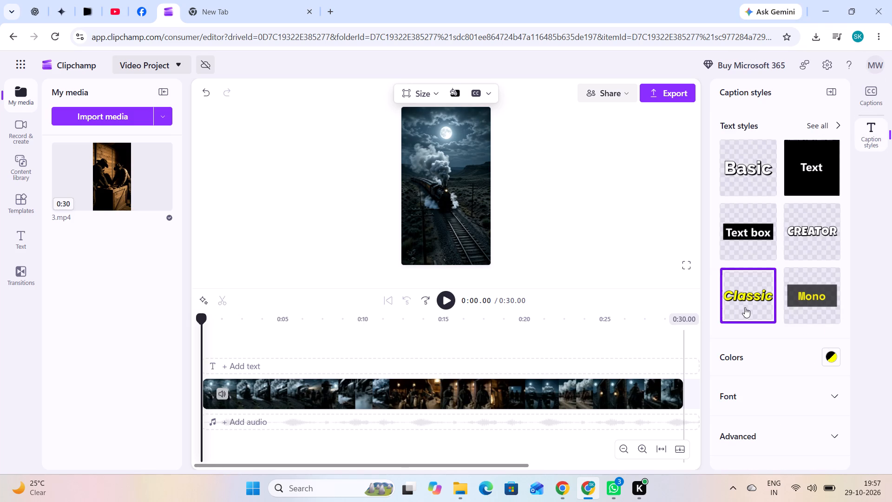
pyautogui.click(450, 299)
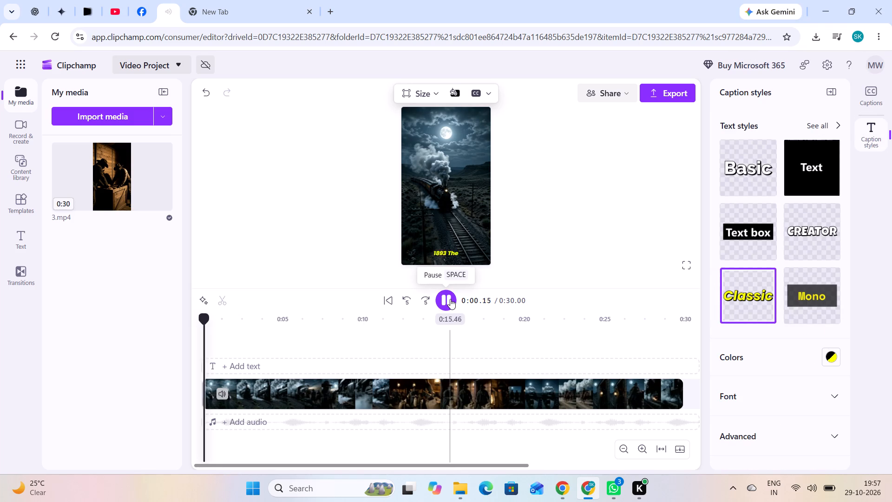
# Export the captioned video at 1080p with the file name Video Project.
pyautogui.click(655, 98)
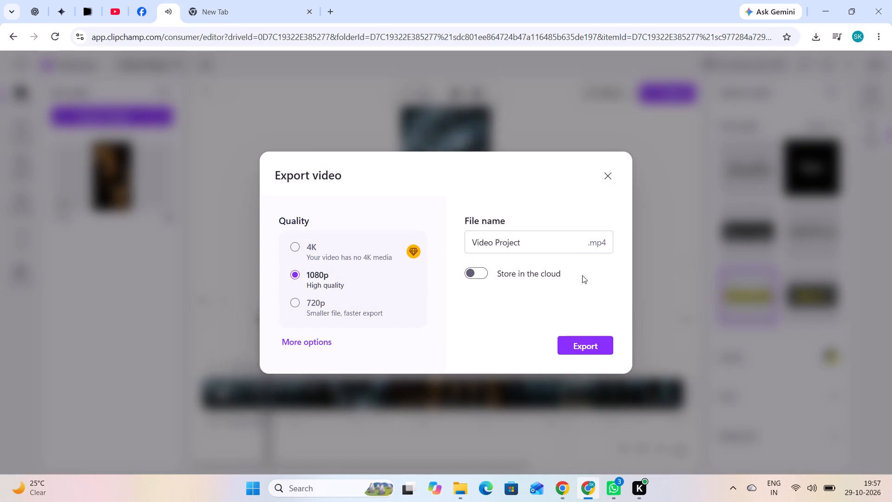
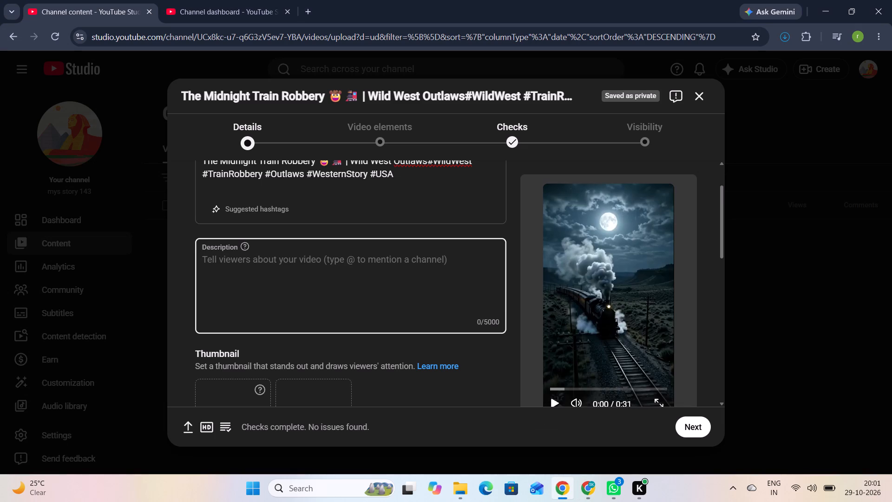
pyautogui.click(401, 264)
pyautogui.hotkey('ctrl', 'v')
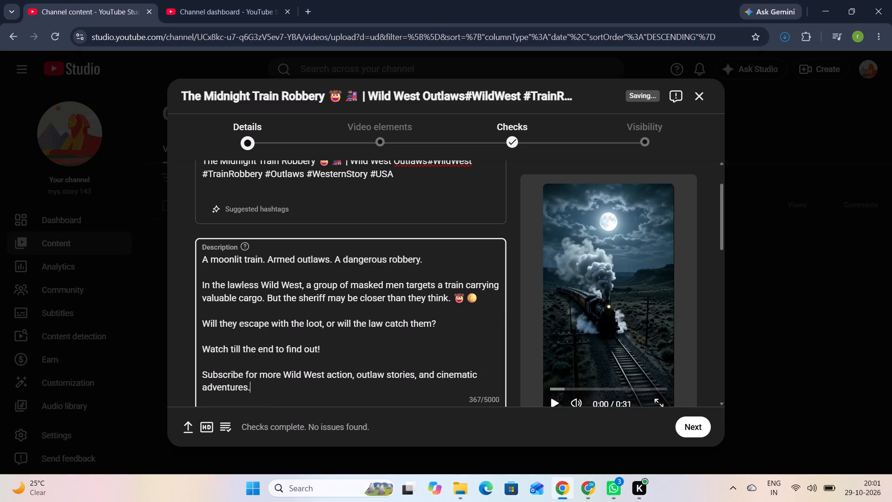
# Review the playlist, audience and age restriction settings, and advance the upload through Video elements and Checks to the Visibility stage.
pyautogui.scroll(-4, 401, 264)
pyautogui.scroll(-2, 298, 300)
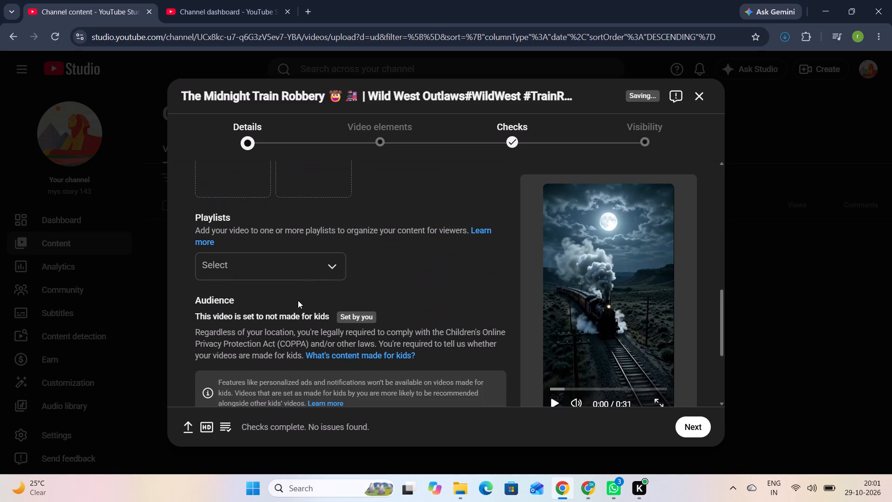
pyautogui.click(286, 261)
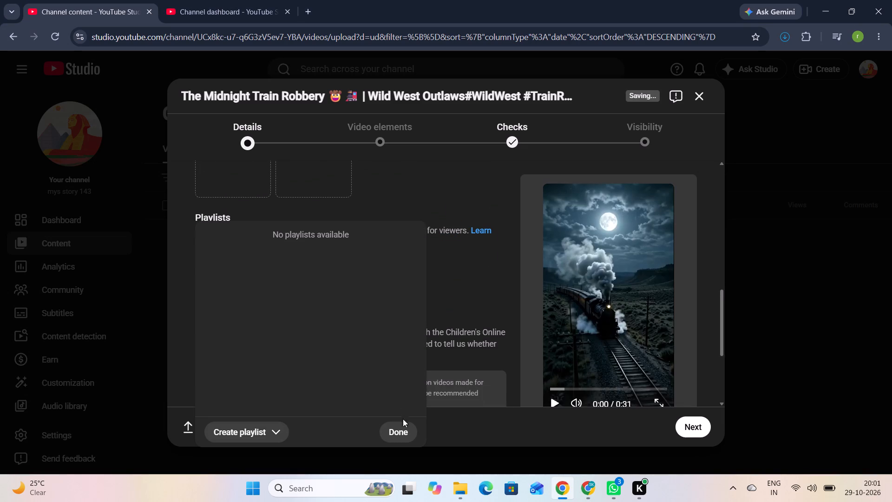
pyautogui.click(401, 426)
pyautogui.scroll(-1, 375, 365)
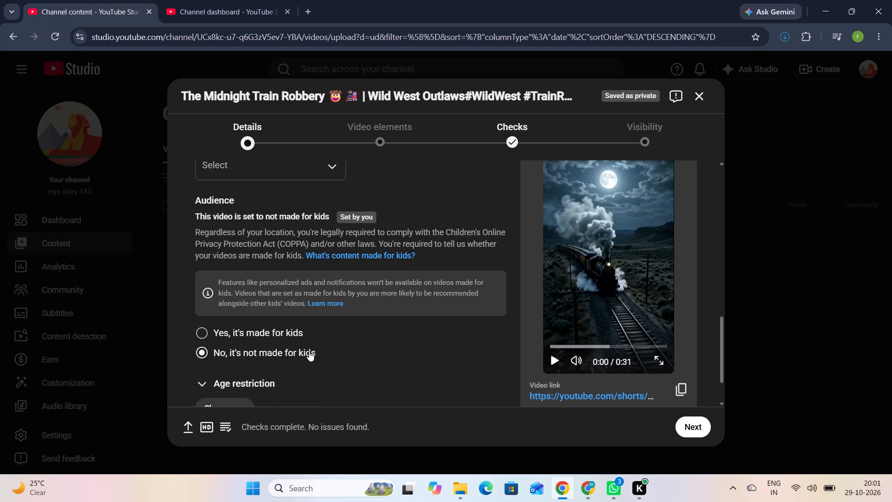
pyautogui.scroll(-2, 295, 361)
pyautogui.click(238, 321)
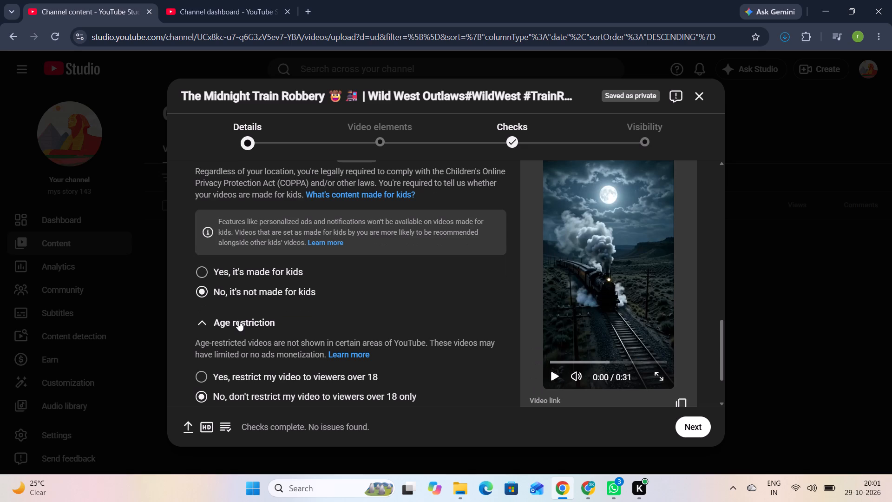
pyautogui.scroll(-5, 238, 321)
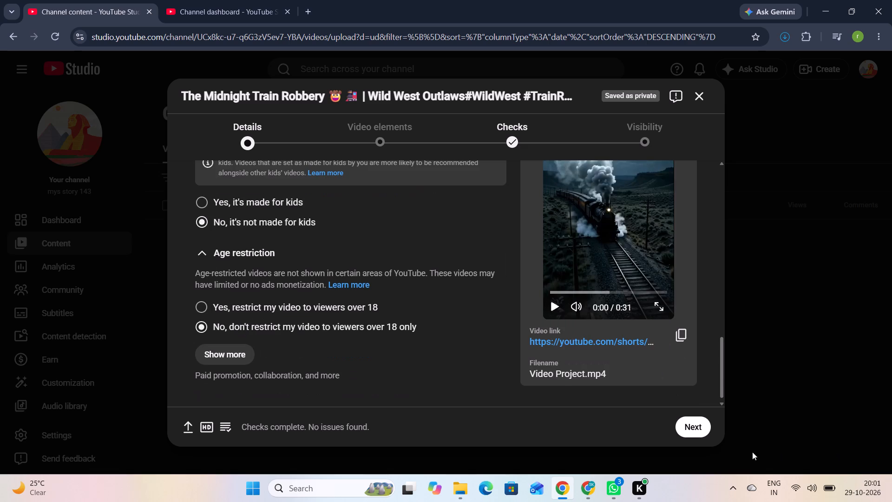
pyautogui.click(693, 433)
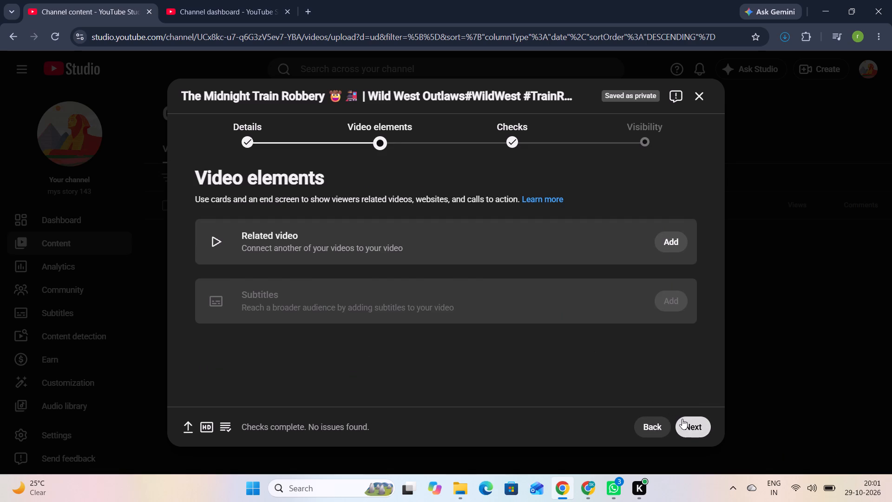
pyautogui.click(682, 419)
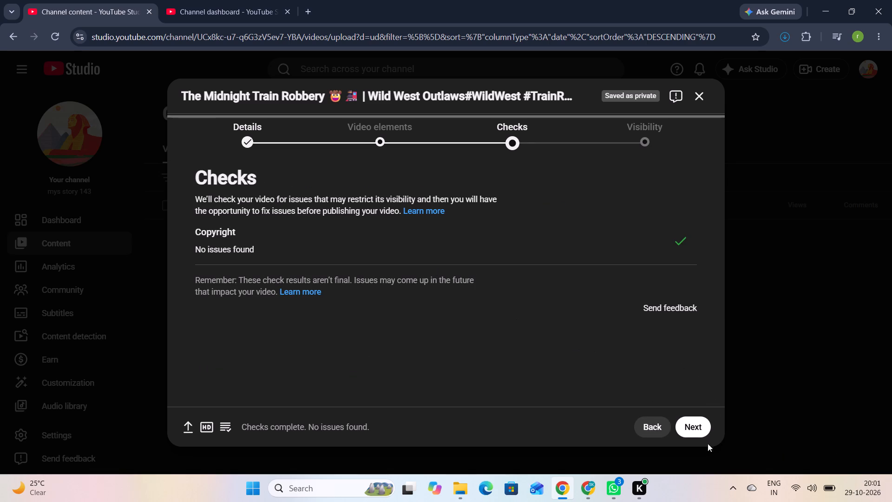
pyautogui.click(702, 428)
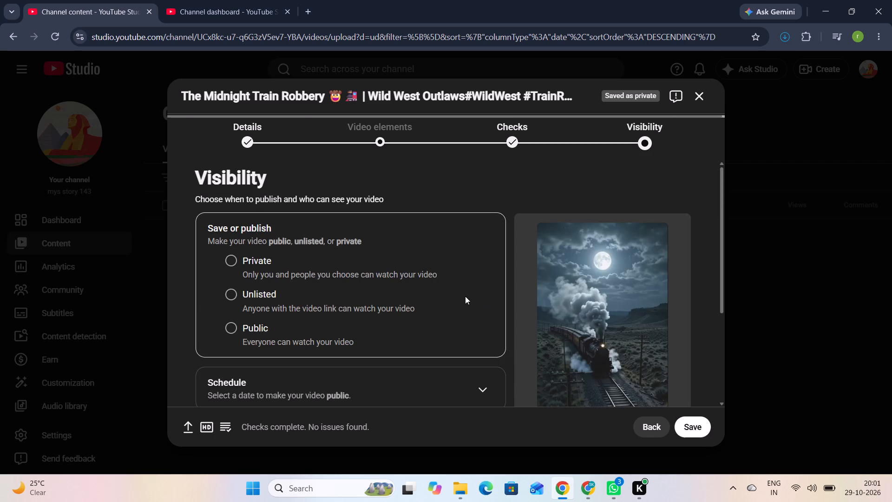
# Schedule the Midnight Train Robbery Short as public for Oct 30, 2026 at 1:00 AM and close the confirmation.
pyautogui.click(230, 332)
pyautogui.scroll(-1, 230, 332)
pyautogui.click(283, 311)
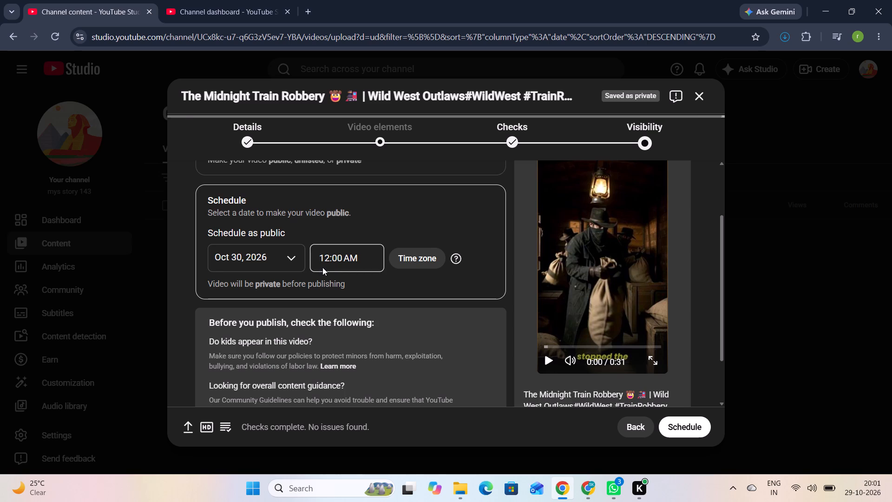
pyautogui.click(339, 258)
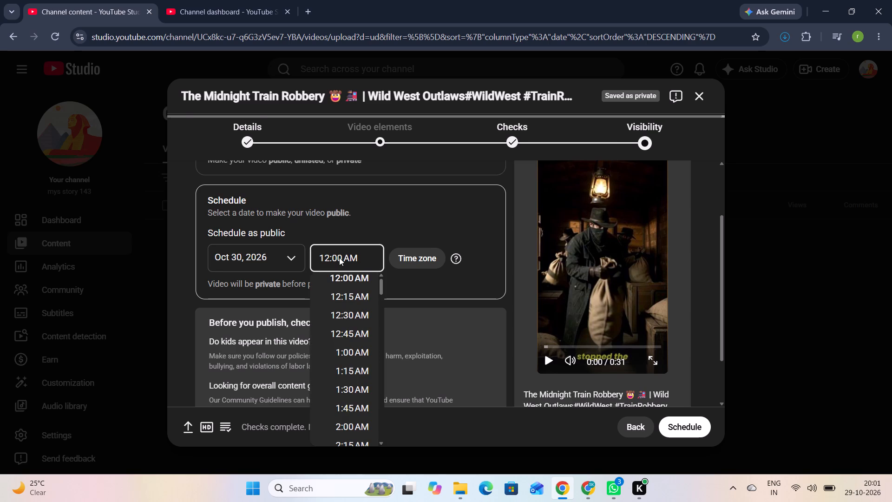
pyautogui.click(326, 253)
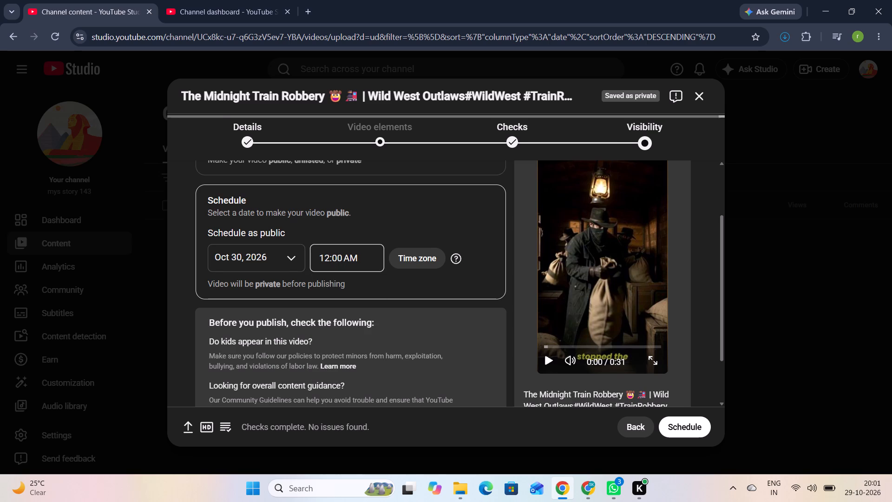
pyautogui.click(328, 257)
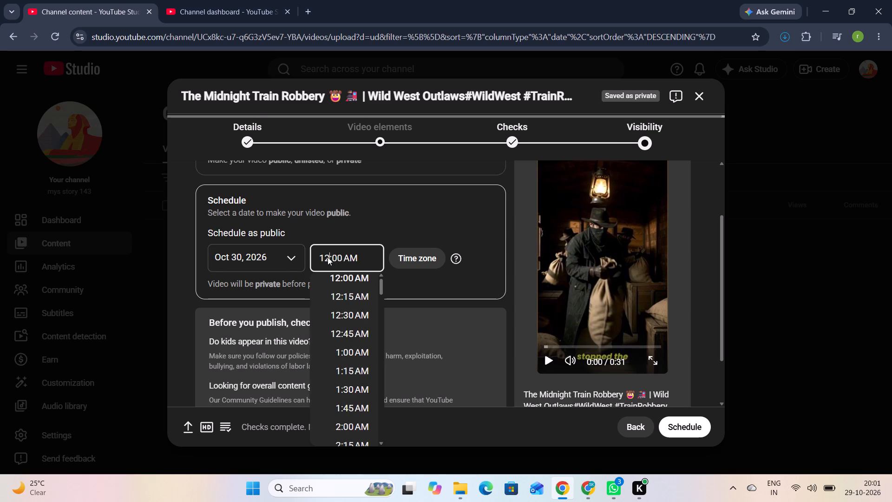
pyautogui.press('BackSpace')
pyautogui.press('BackSpace')
pyautogui.press('1')
pyautogui.press('Return')
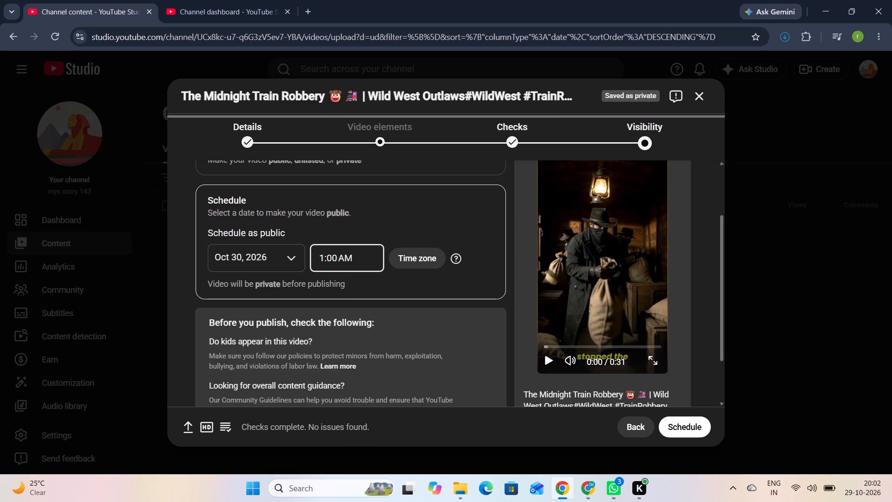
pyautogui.click(372, 285)
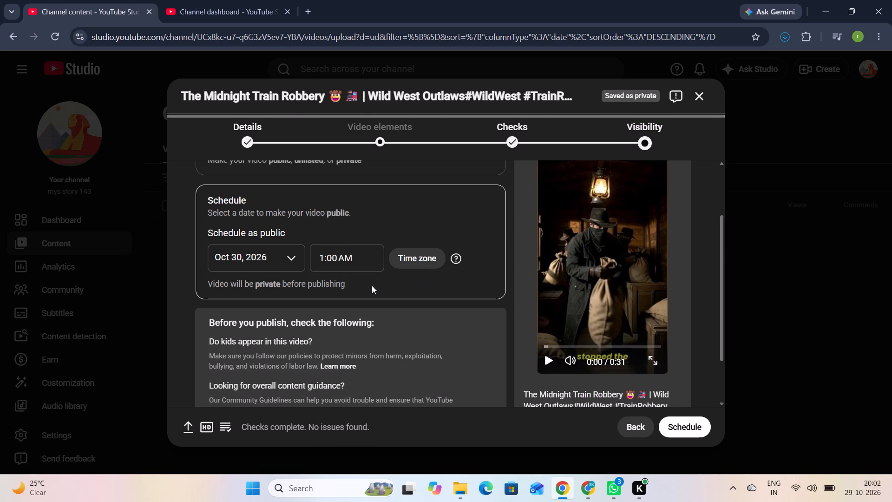
pyautogui.scroll(-2, 372, 285)
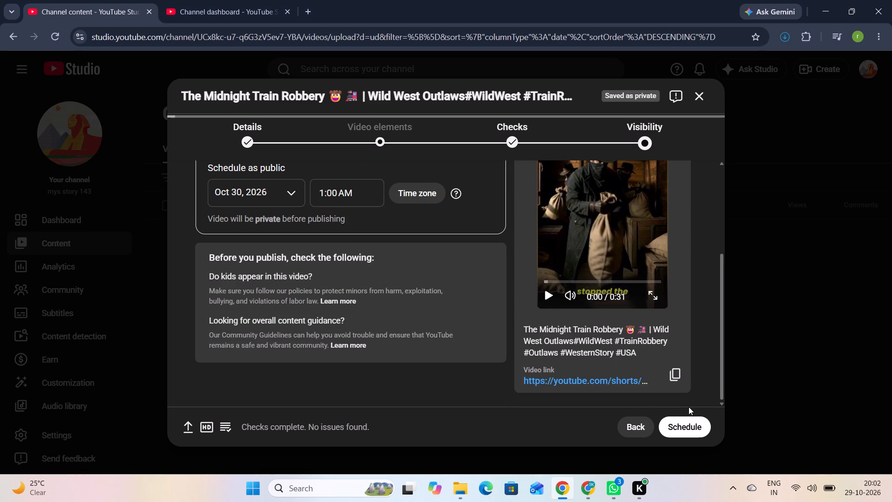
pyautogui.click(685, 433)
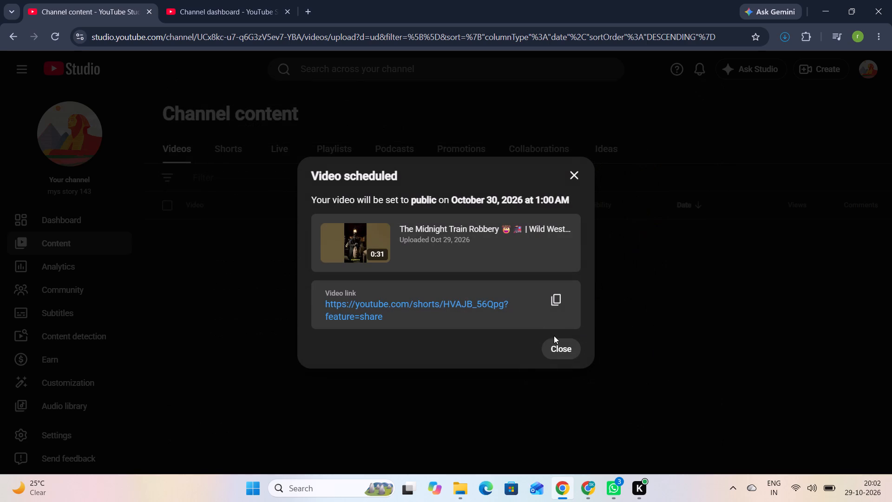
pyautogui.click(561, 350)
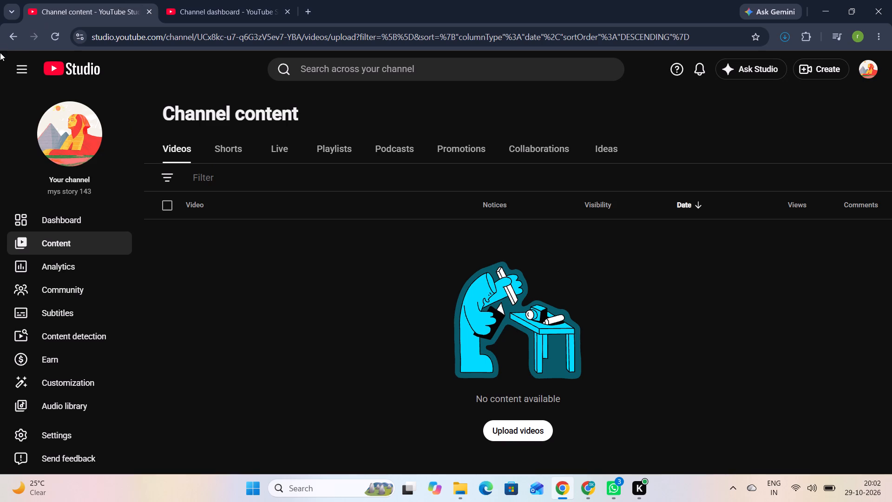
# Go back to YouTube, open the mys story 143 channel page, and examine its Shorts before and after reloading.
pyautogui.click(11, 38)
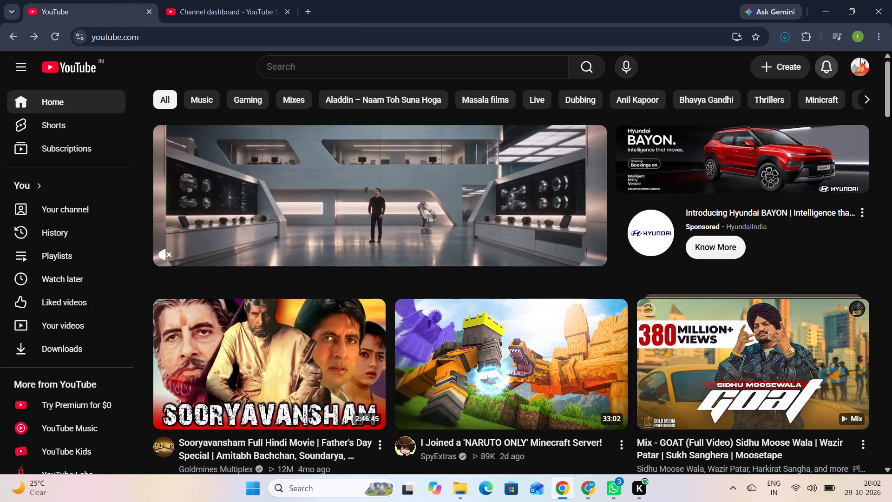
pyautogui.click(865, 65)
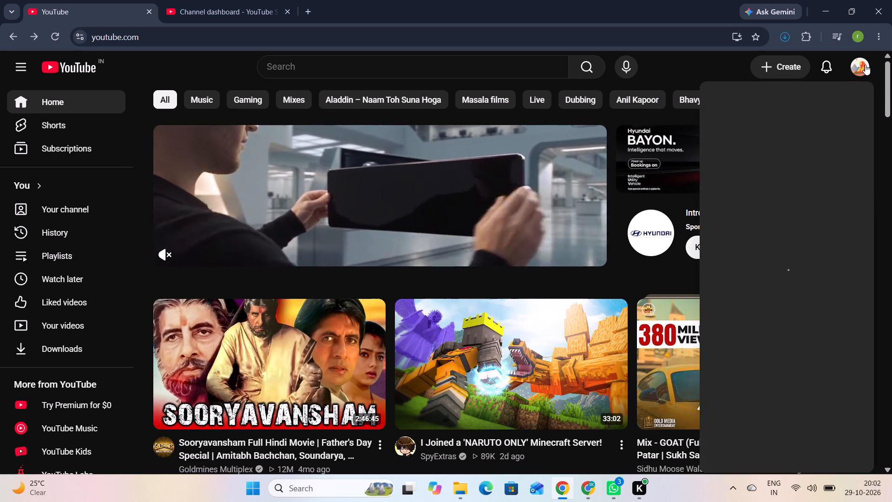
pyautogui.click(727, 98)
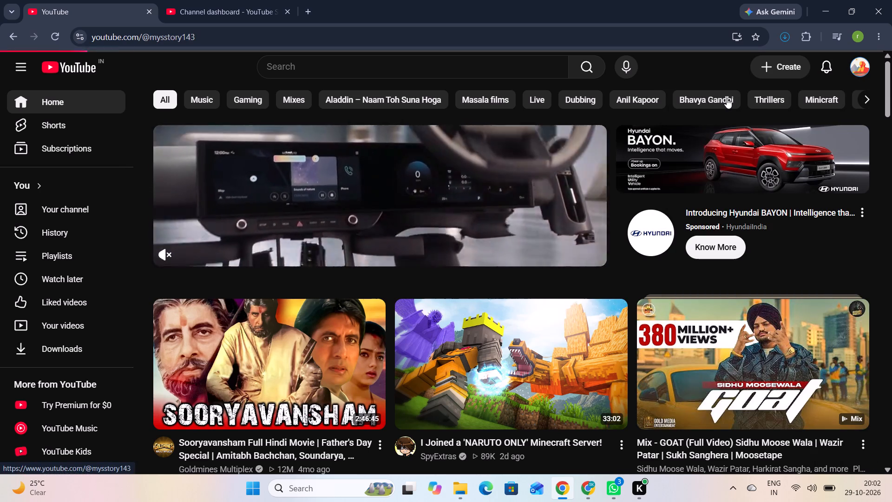
pyautogui.scroll(-1, 337, 262)
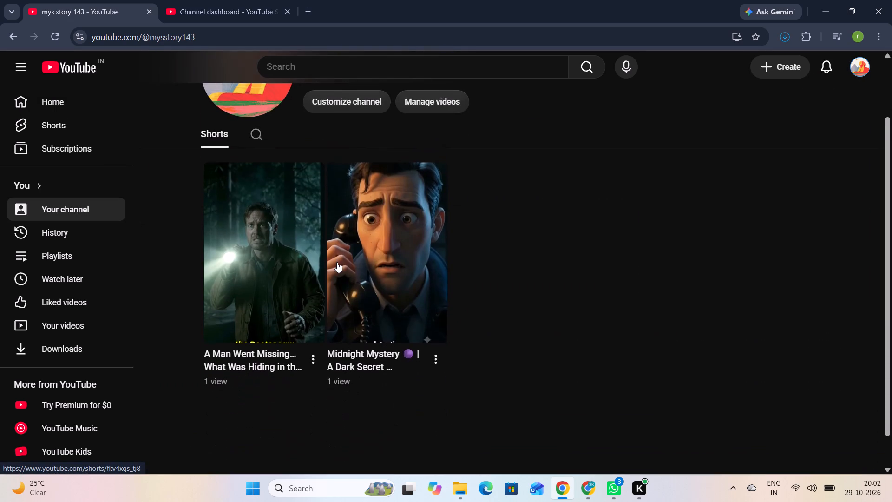
pyautogui.scroll(-2, 337, 262)
pyautogui.scroll(1, 337, 262)
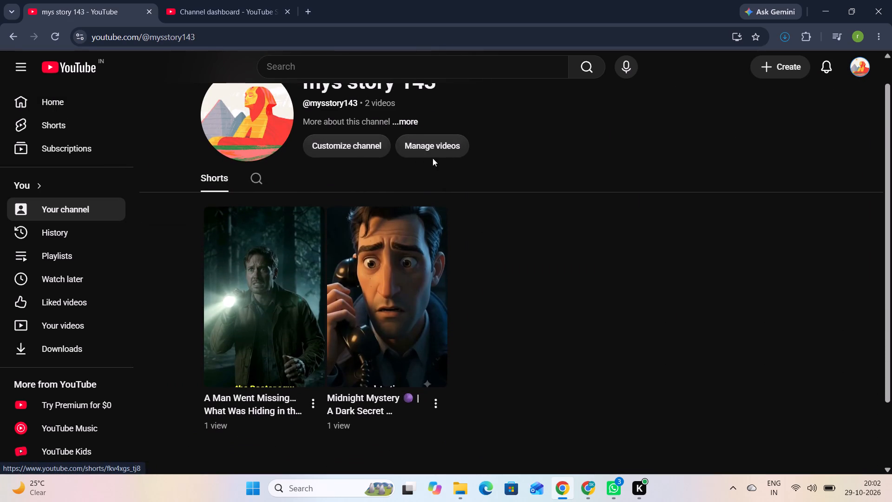
pyautogui.scroll(-5, 383, 245)
pyautogui.scroll(11, 383, 245)
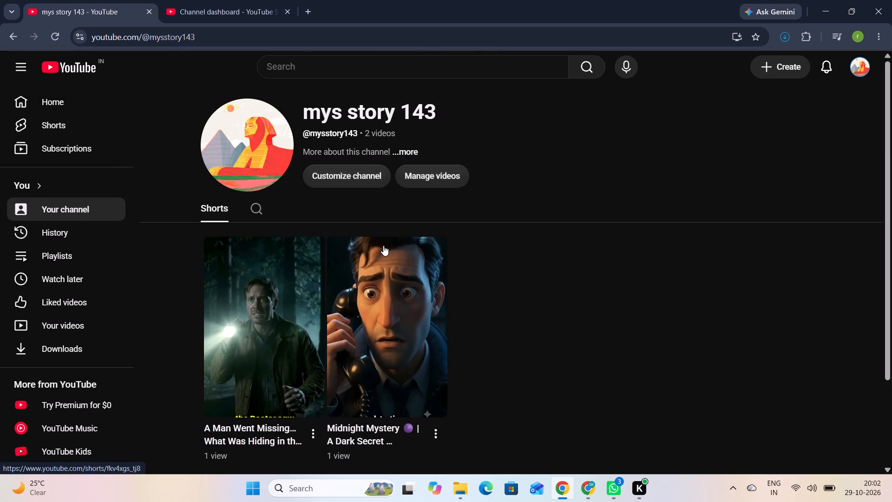
pyautogui.scroll(8, 383, 245)
pyautogui.click(49, 33)
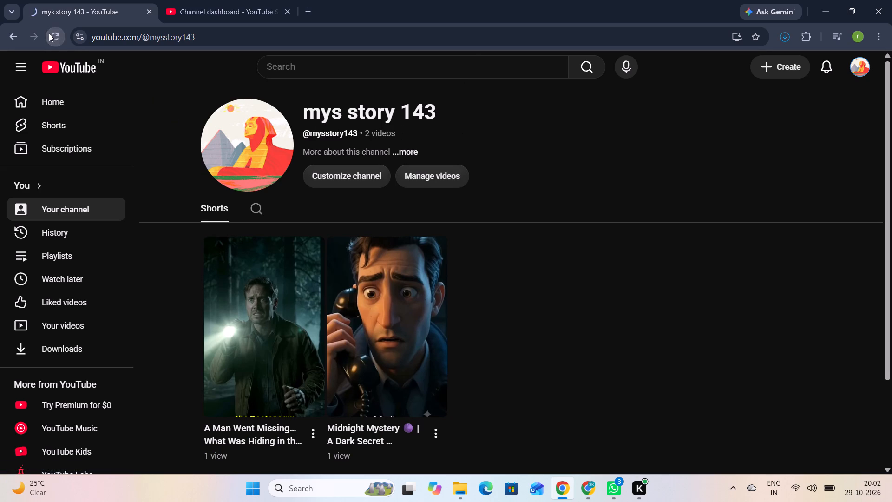
pyautogui.scroll(-4, 312, 231)
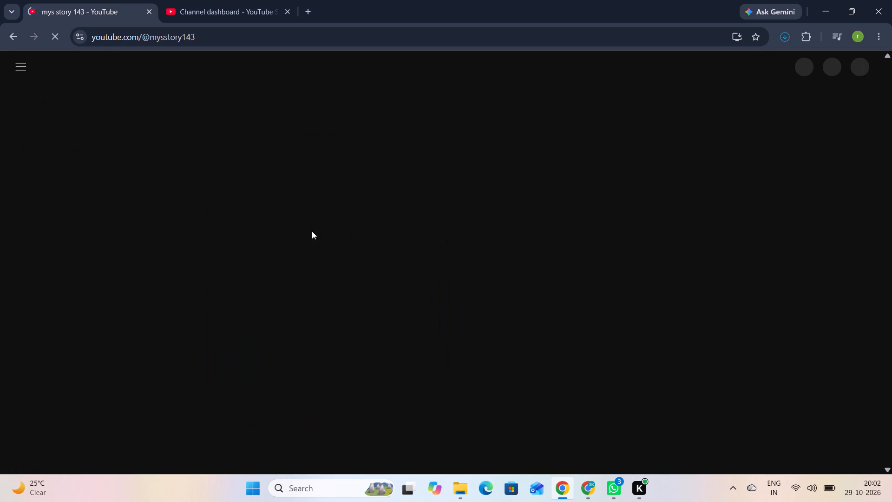
pyautogui.scroll(-2, 312, 231)
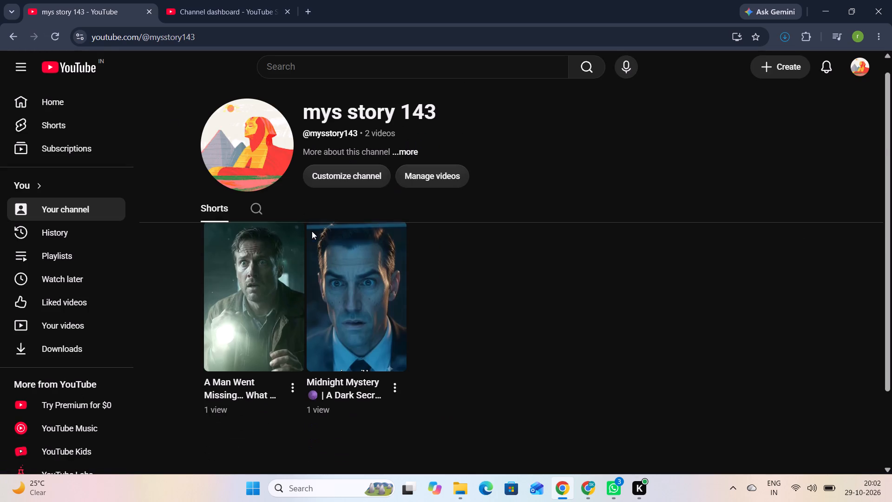
pyautogui.scroll(-2, 312, 231)
pyautogui.scroll(3, 312, 231)
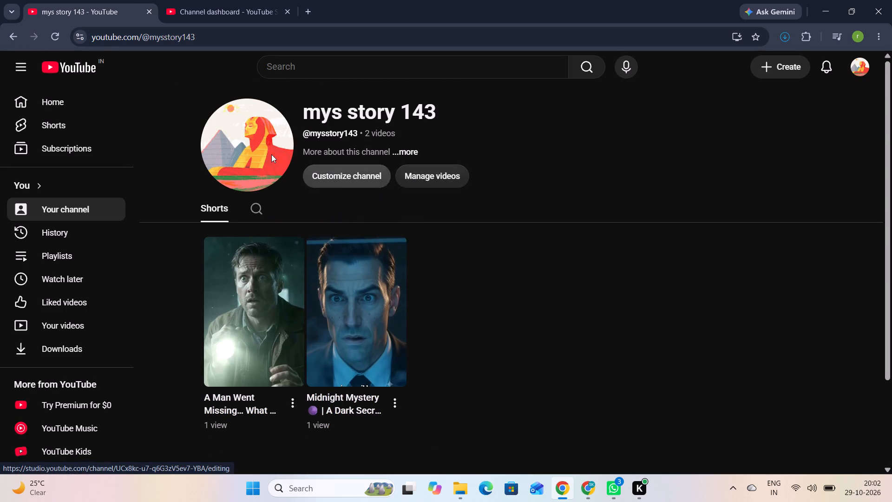
# Switch to the channel dashboard in YouTube Studio and check the Shorts list in the channel content.
pyautogui.click(219, 0)
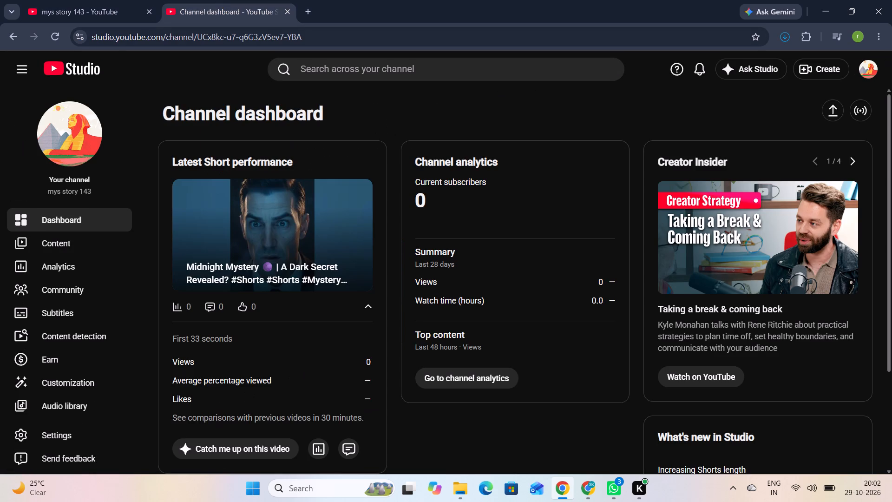
pyautogui.click(80, 245)
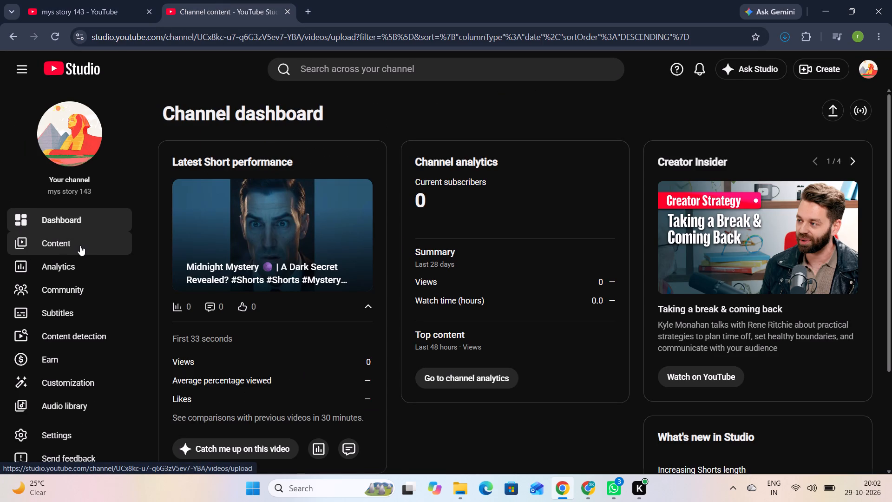
pyautogui.scroll(-1, 299, 282)
pyautogui.click(221, 152)
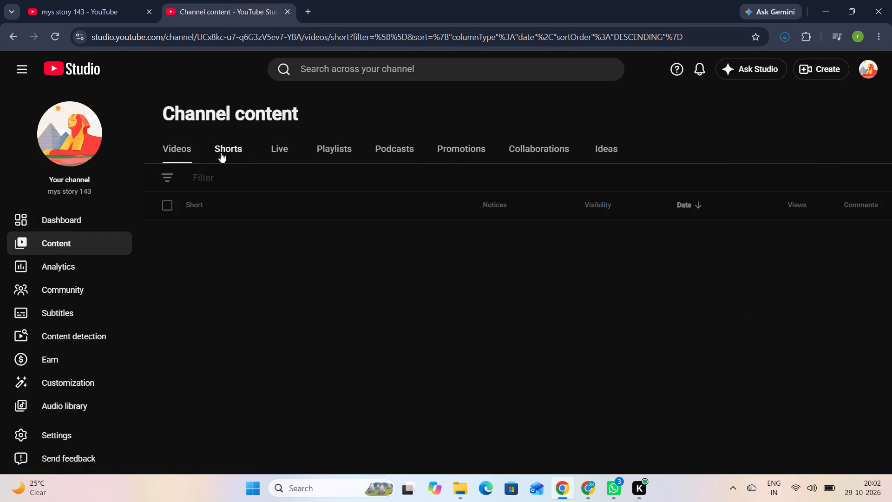
pyautogui.scroll(-2, 375, 297)
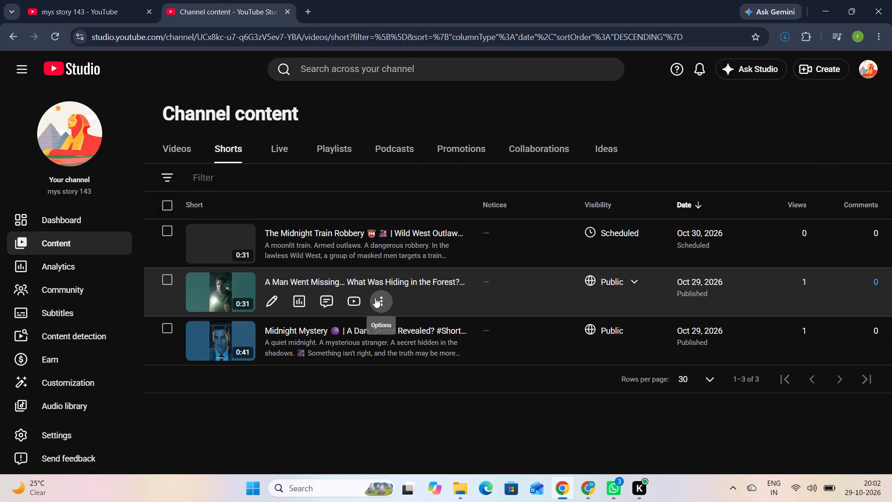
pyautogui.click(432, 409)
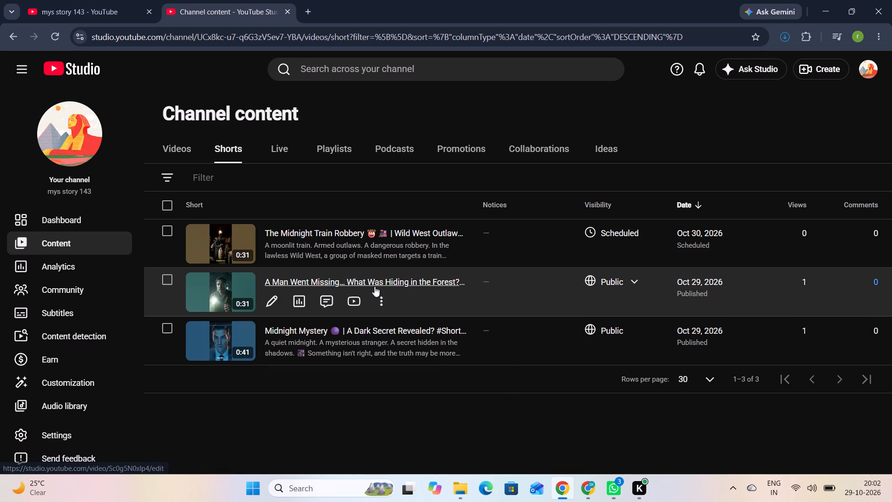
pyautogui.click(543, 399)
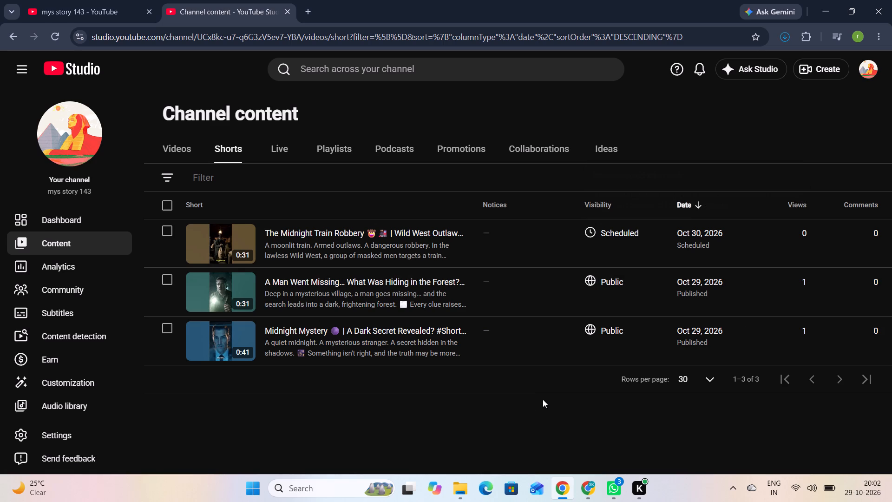
# Return to the channel page on YouTube and go to the YouTube home page.
pyautogui.click(110, 0)
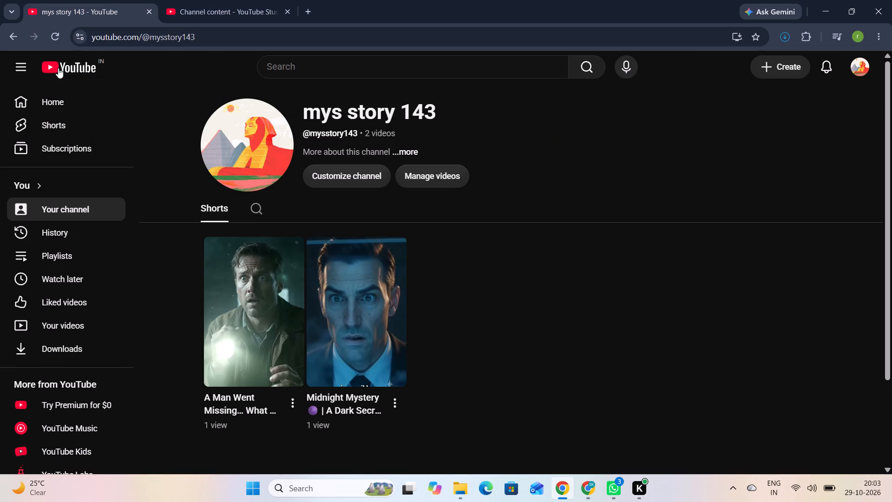
pyautogui.click(58, 68)
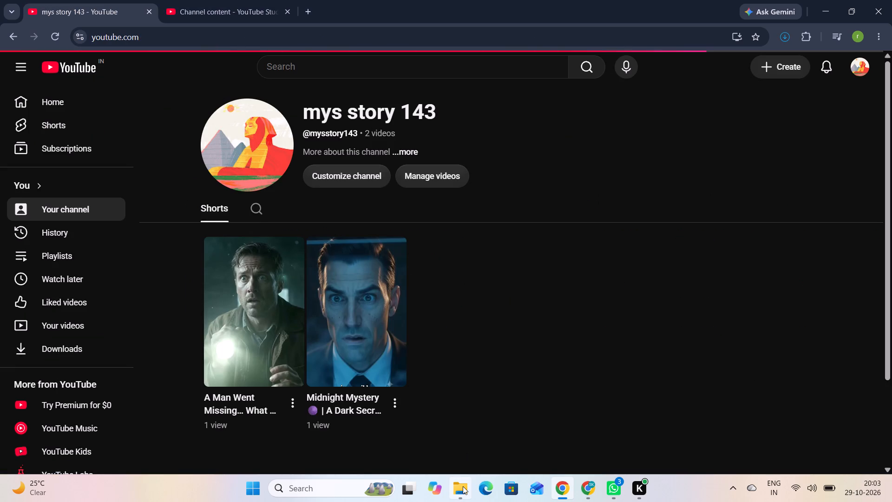
# Delete the Video Project MP4 file from the Downloads folder in File Explorer and close the window.
pyautogui.click(463, 486)
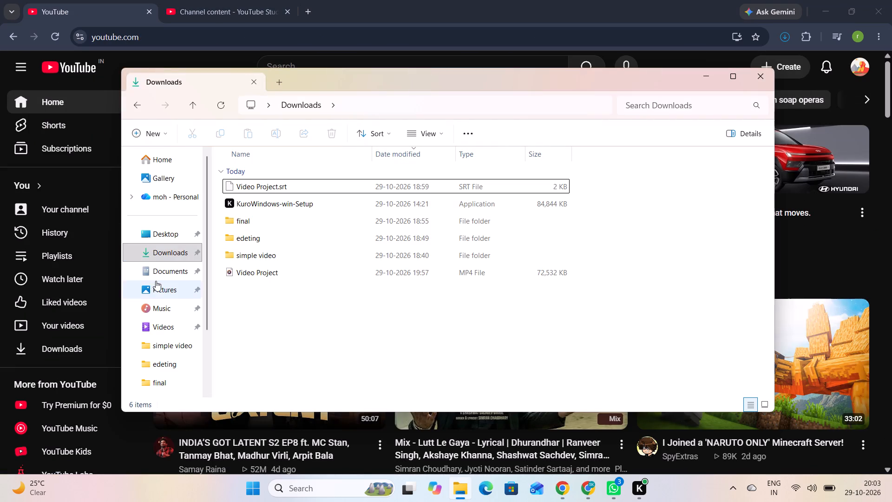
pyautogui.click(184, 258)
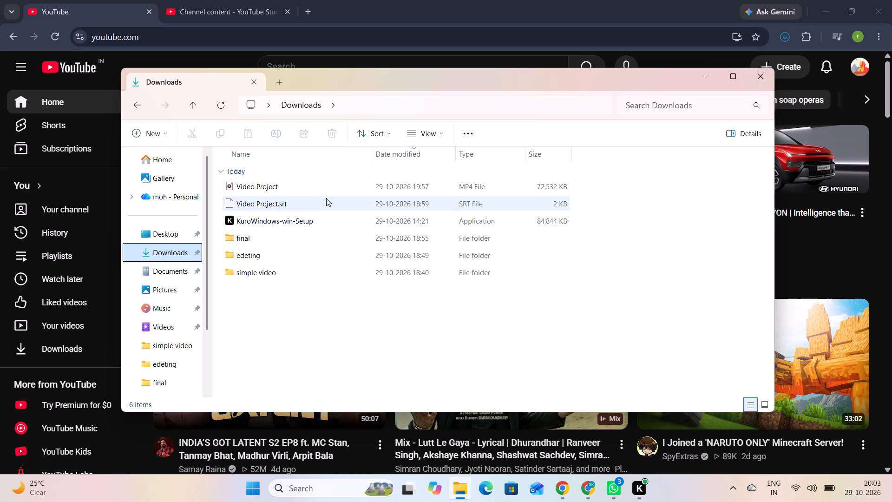
pyautogui.click(327, 190)
pyautogui.press('Delete')
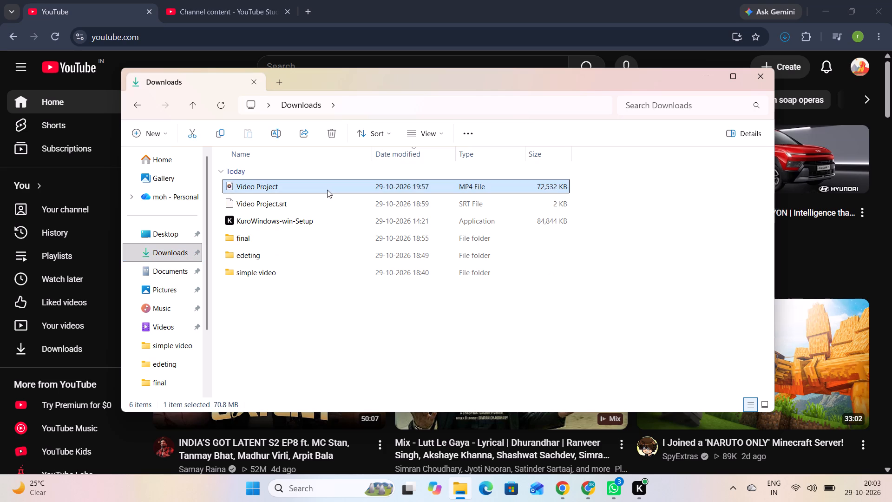
pyautogui.click(170, 259)
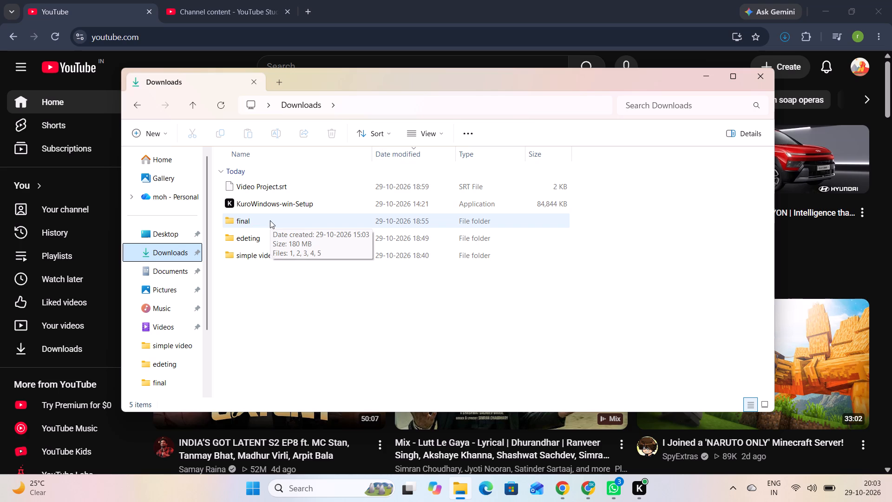
pyautogui.click(763, 78)
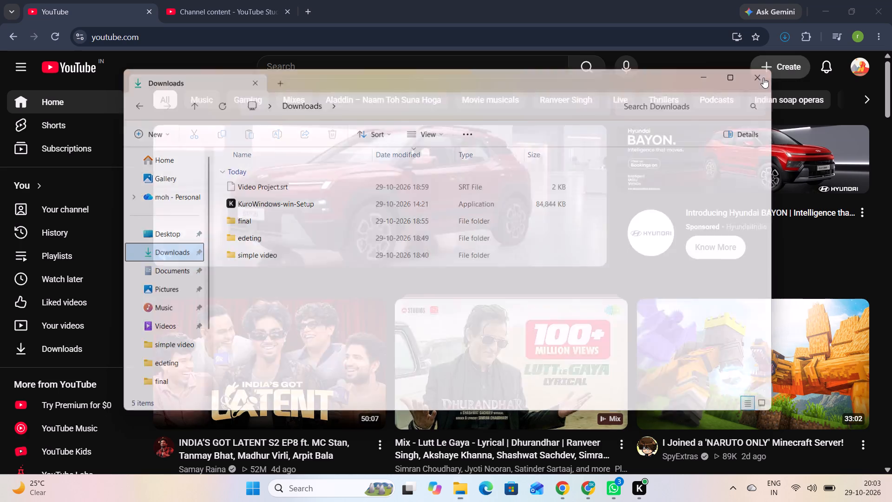
# Switch to Clipchamp in the other Chrome window, leave the finished export and create a new video from scratch.
pyautogui.click(591, 486)
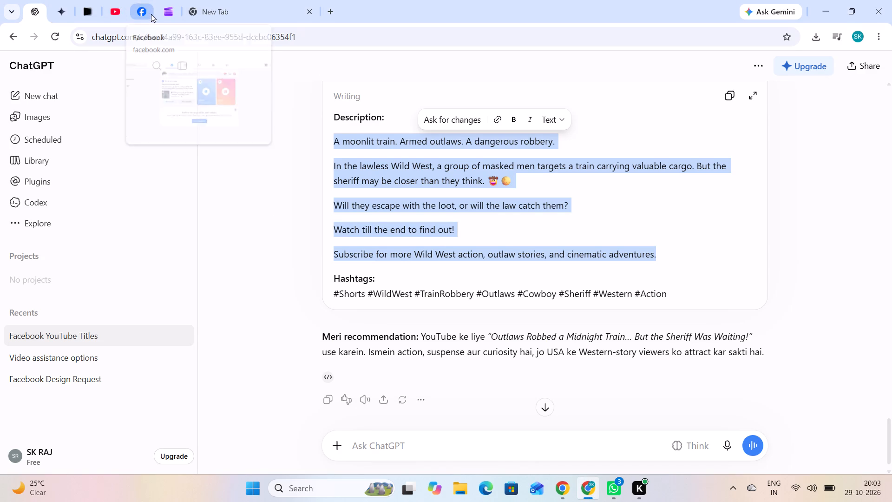
pyautogui.click(165, 9)
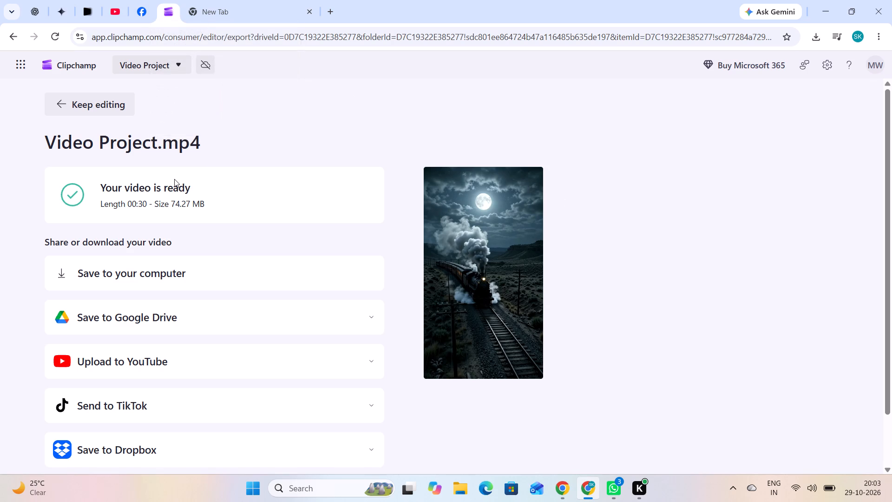
pyautogui.click(47, 61)
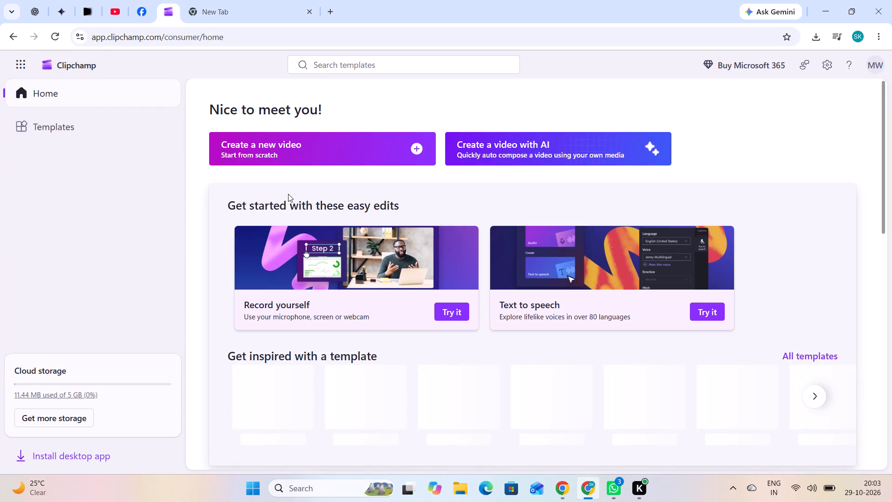
pyautogui.click(342, 155)
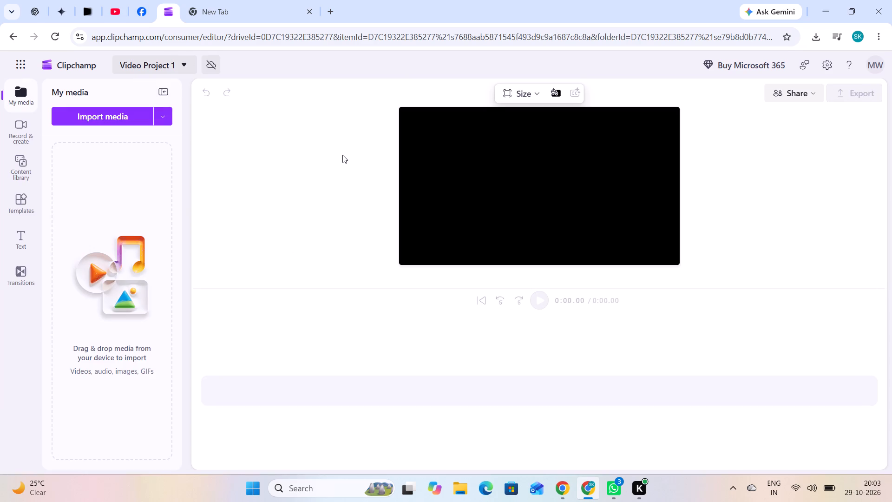
# Import 4.mp4 from the final folder in Downloads, place it at the start of the timeline and briefly preview it.
pyautogui.click(131, 120)
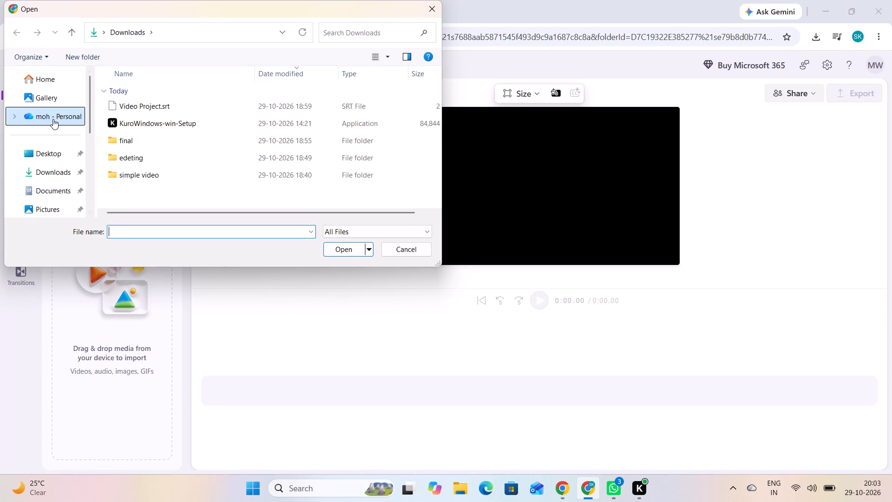
pyautogui.doubleClick(130, 144)
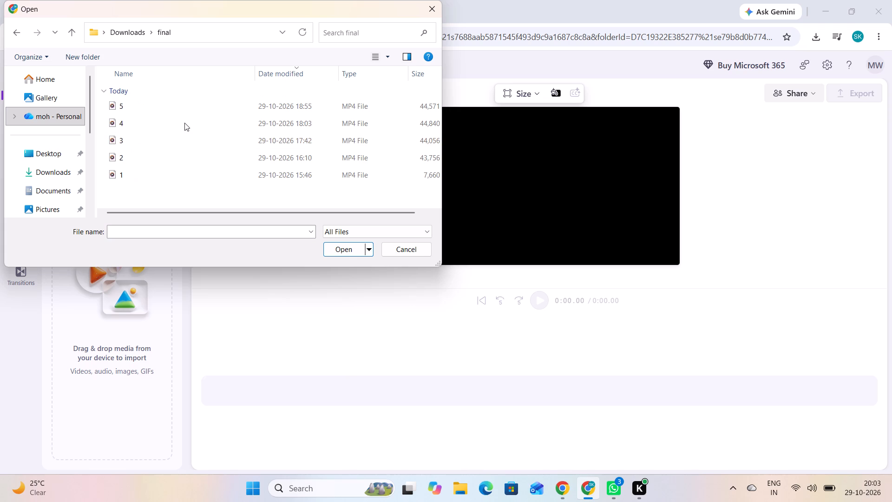
pyautogui.doubleClick(176, 128)
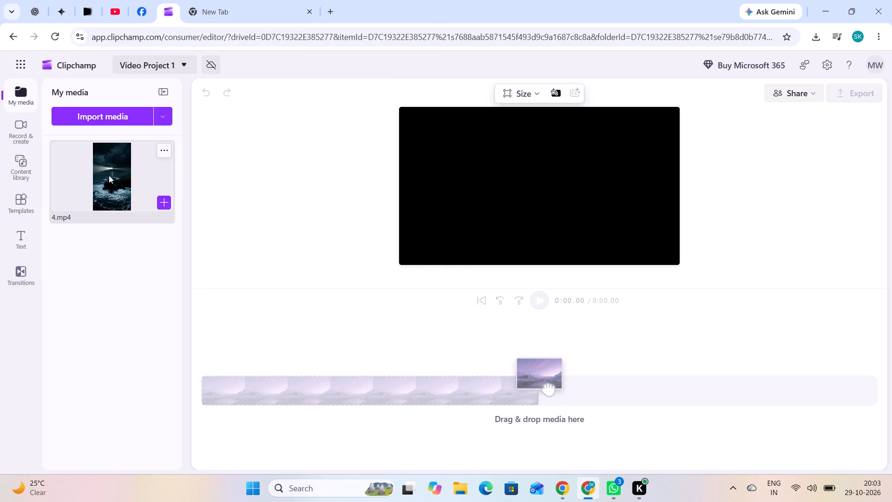
pyautogui.moveTo(108, 175); pyautogui.dragTo(500, 397)
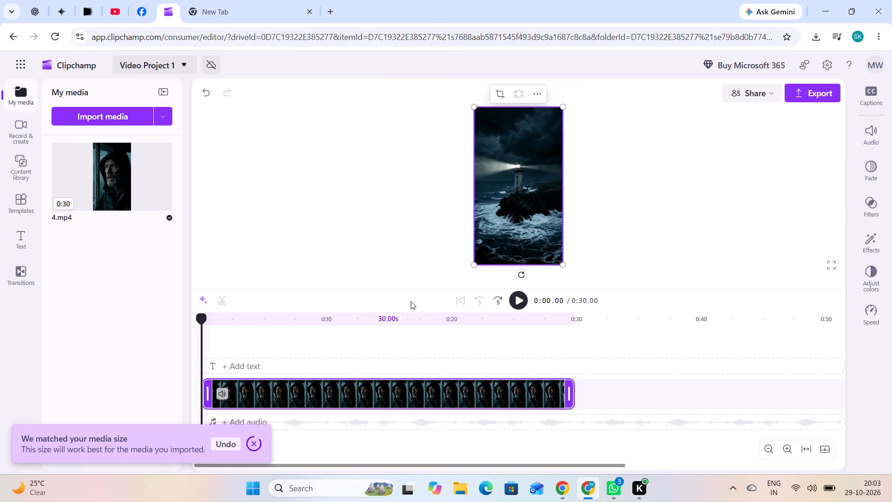
pyautogui.click(411, 301)
pyautogui.click(516, 305)
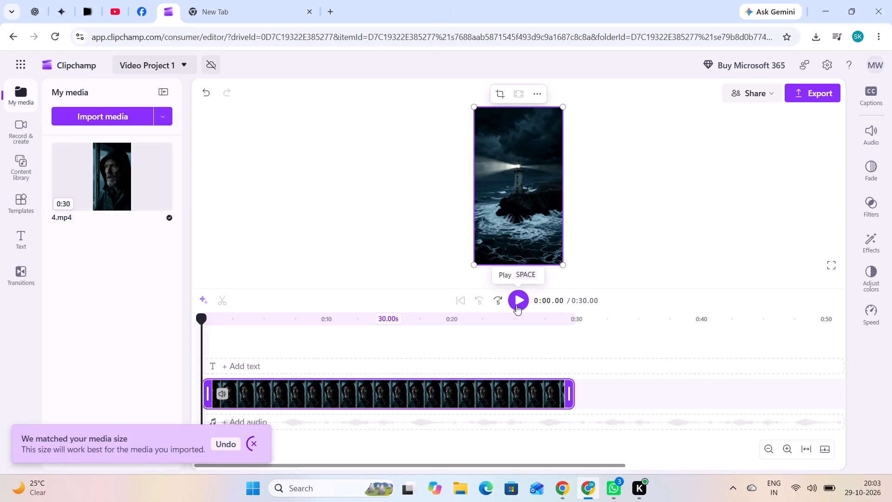
pyautogui.click(516, 305)
# Transcribe the clip with AI in English (United States), with captions shown in the video.
pyautogui.click(861, 92)
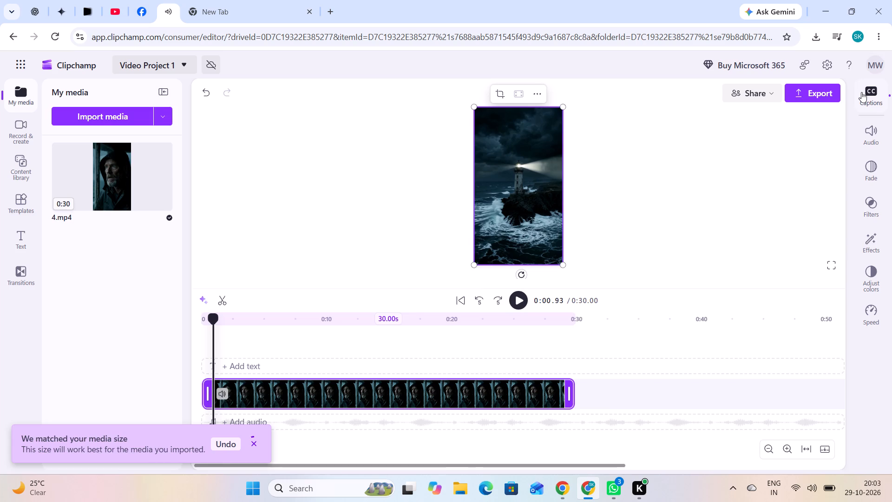
pyautogui.click(777, 258)
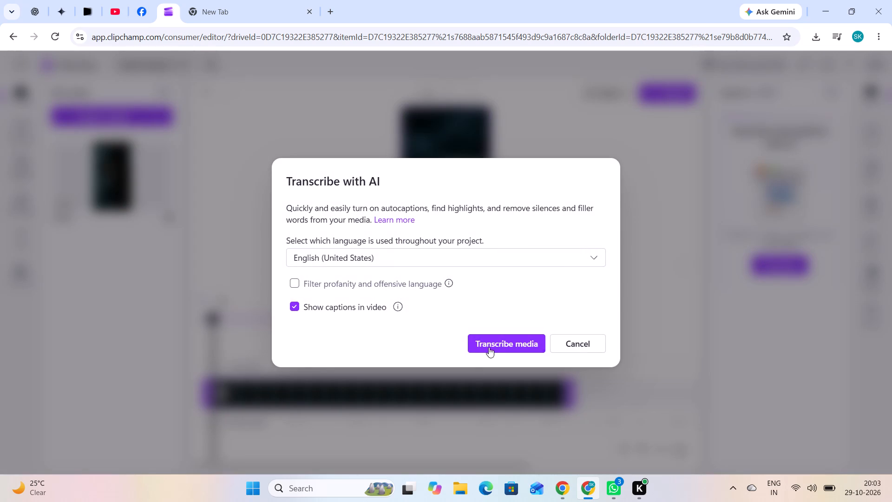
pyautogui.click(498, 342)
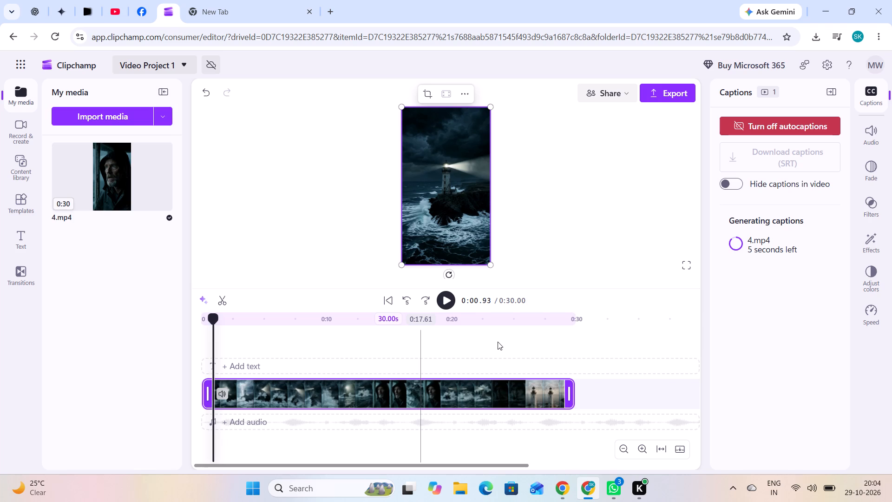
pyautogui.press('Pause')
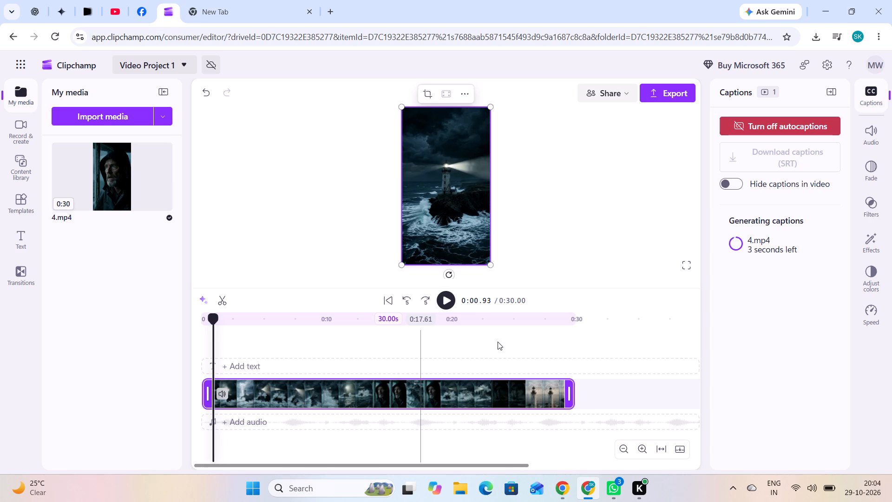
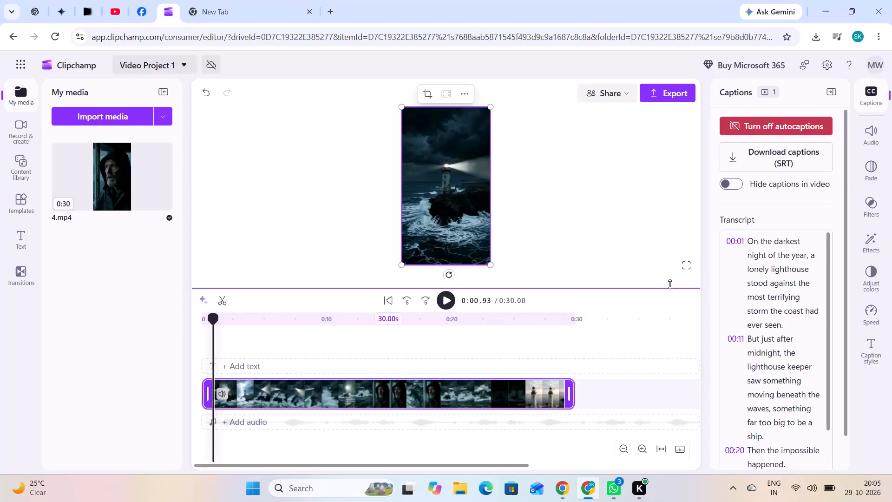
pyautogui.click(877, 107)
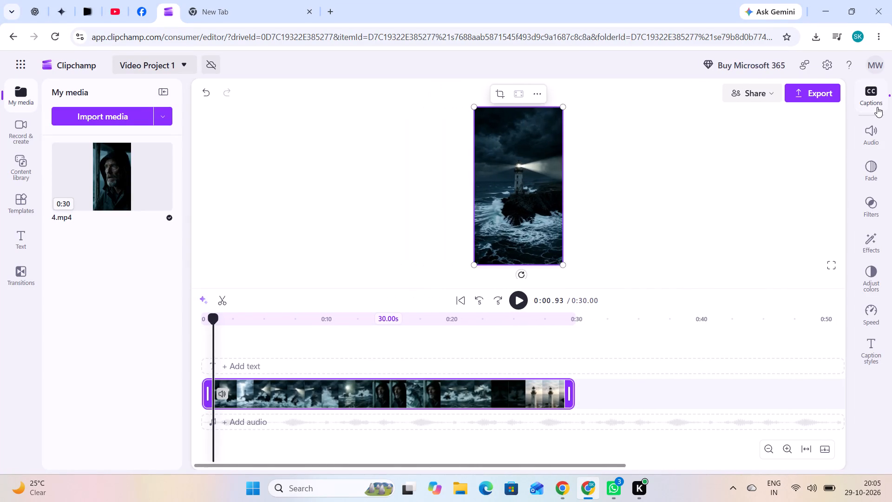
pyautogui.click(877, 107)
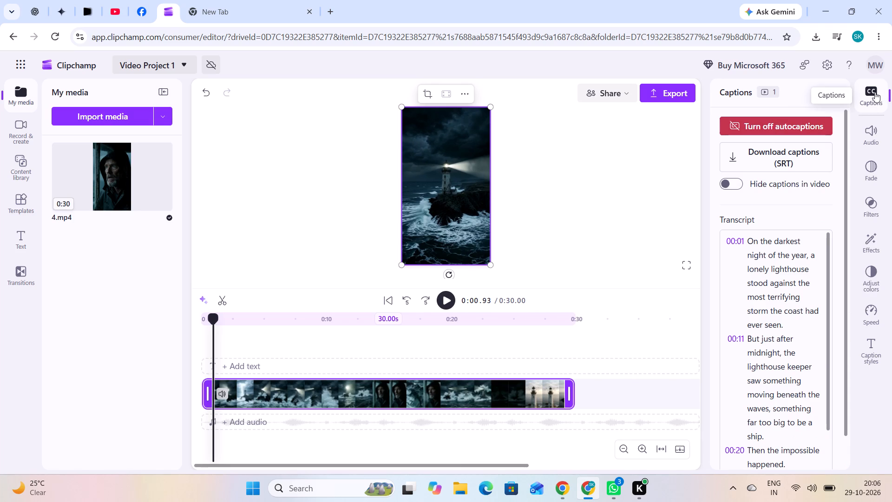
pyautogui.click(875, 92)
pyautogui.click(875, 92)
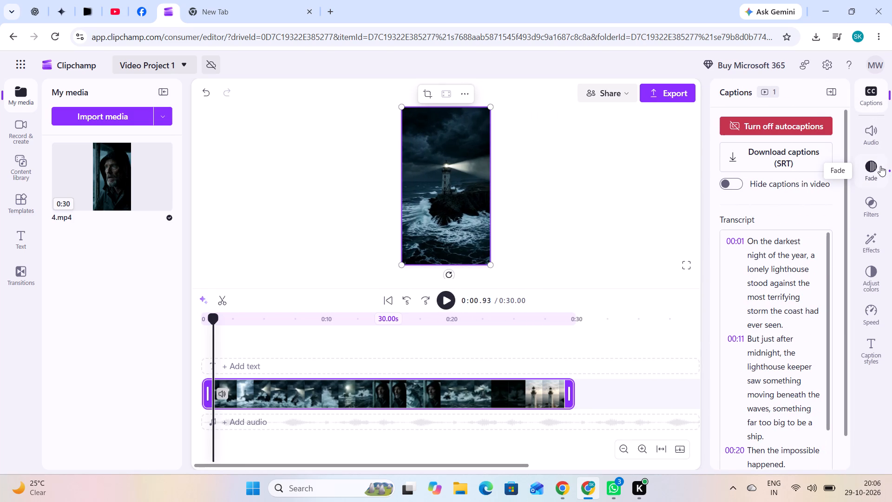
# Apply the Classic text style to the video's captions and play the preview to check them.
pyautogui.click(866, 351)
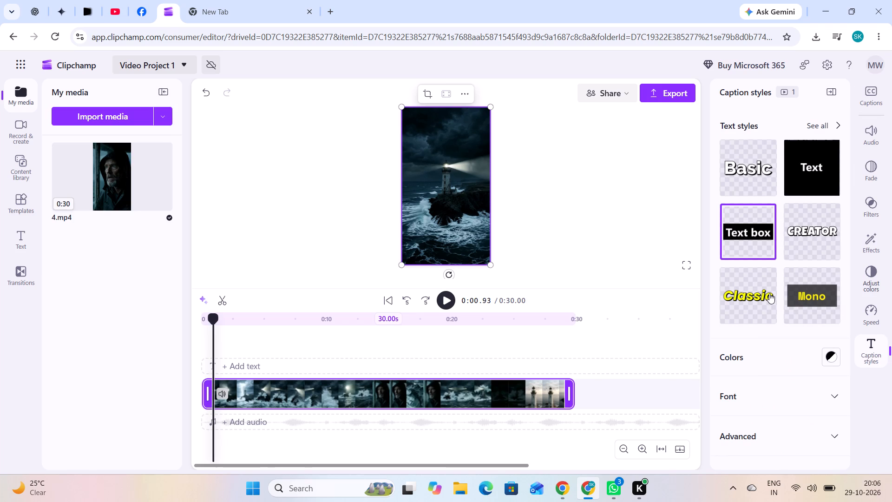
pyautogui.click(769, 293)
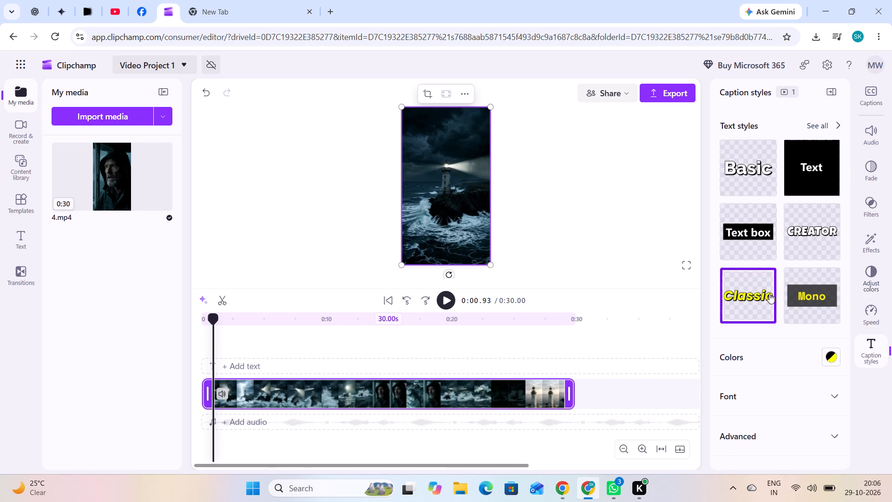
pyautogui.click(442, 298)
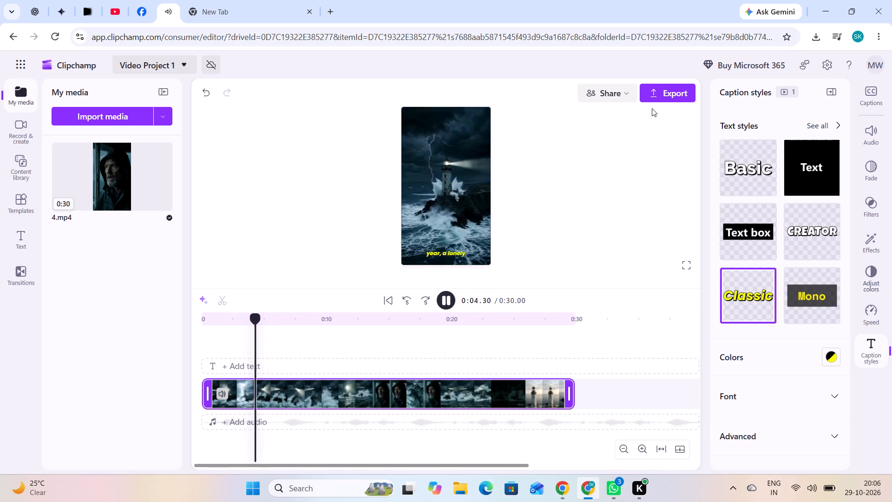
# Export the captioned lighthouse video in 1080p as Video Project 1.mp4.
pyautogui.click(668, 94)
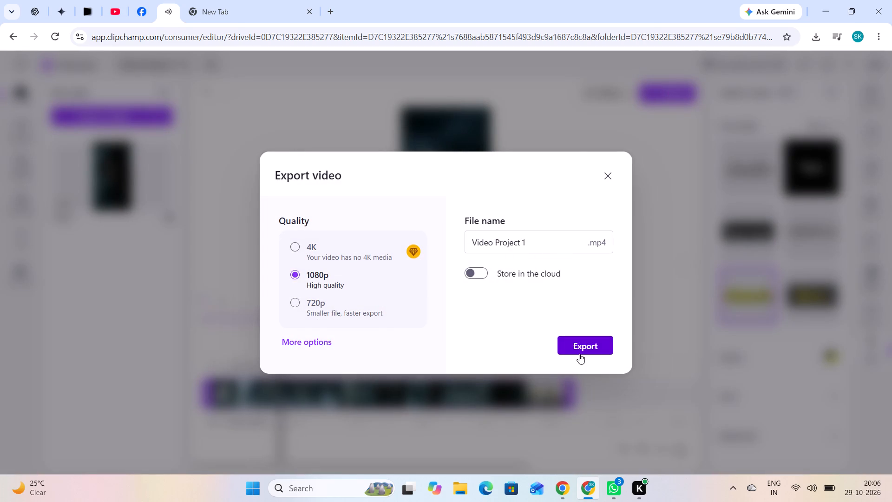
pyautogui.click(579, 354)
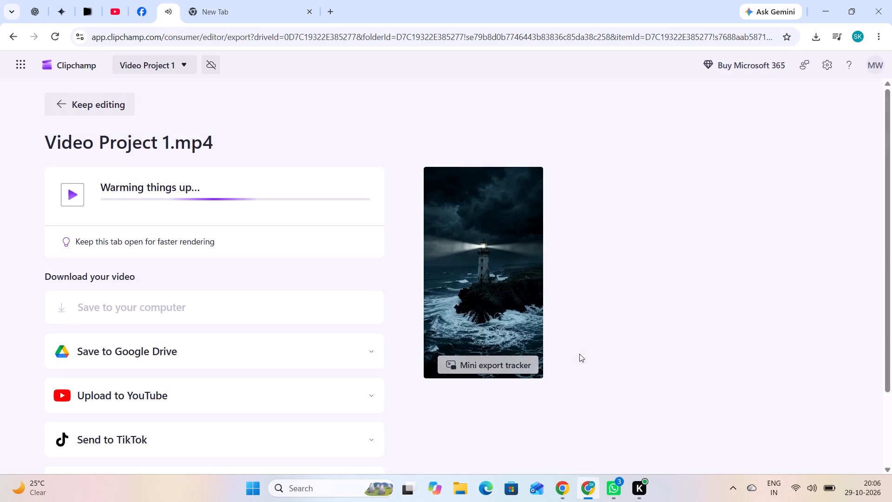
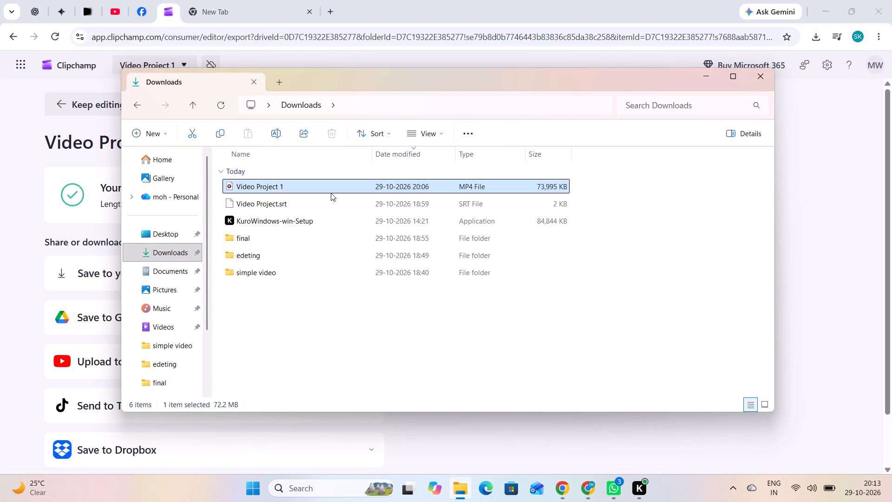
pyautogui.press('Delete')
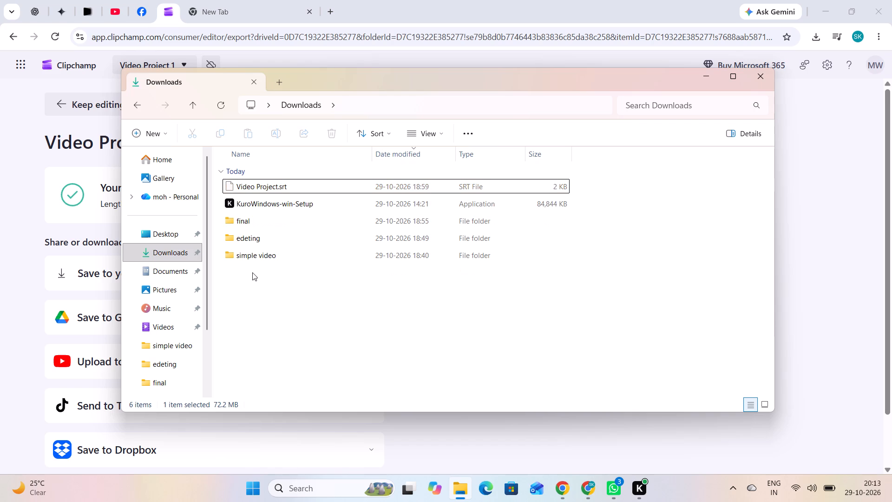
pyautogui.click(252, 272)
pyautogui.doubleClick(259, 224)
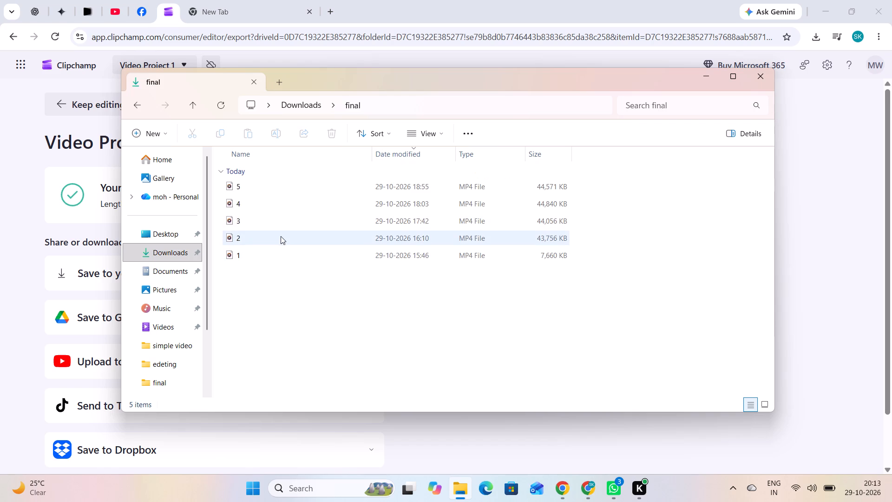
pyautogui.click(807, 162)
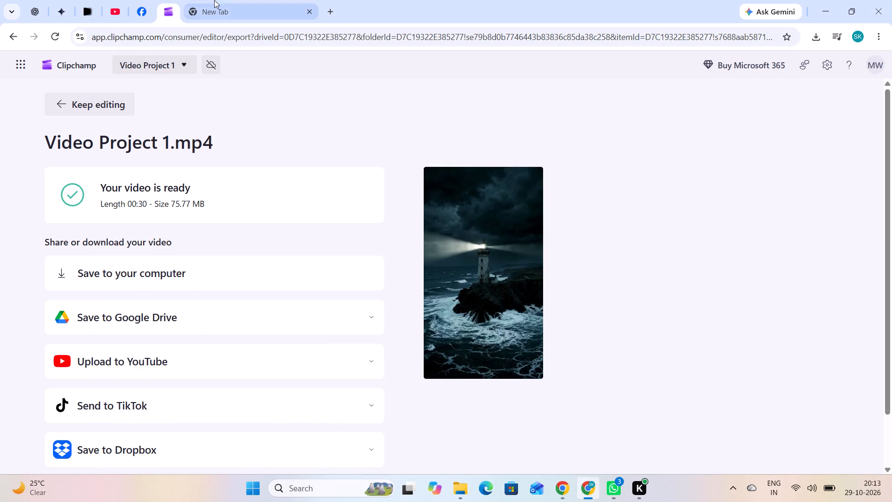
# Return to editing Video Project 1 and undo all edits until the timeline is empty.
pyautogui.click(54, 103)
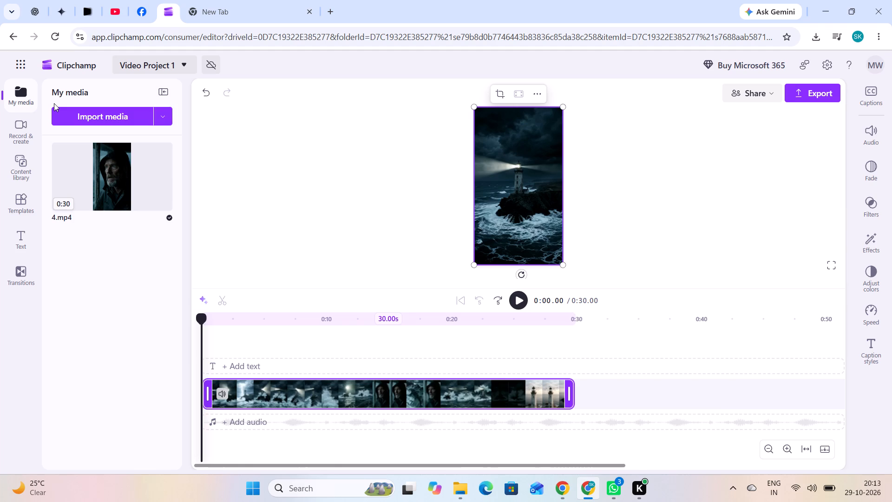
pyautogui.hotkey('ctrl', 'z')
pyautogui.hotkey('ctrl', 'z')
pyautogui.hotkey('ctrl', 'z')
pyautogui.hotkey('ctrl', 'z')
pyautogui.hotkey('ctrl', 'z')
pyautogui.hotkey('ctrl', 'z')
pyautogui.hotkey('ctrl', 'z')
pyautogui.hotkey('ctrl', 'z')
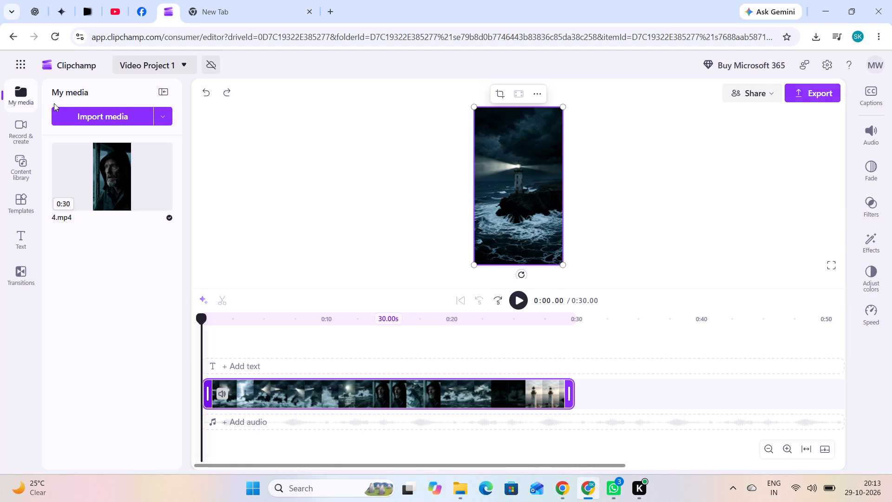
pyautogui.hotkey('ctrl', 'z')
pyautogui.hotkey('ctrl', 'z')
pyautogui.hotkey('ctrl', 'z')
pyautogui.hotkey('ctrl', 'z')
pyautogui.hotkey('ctrl', 'z')
pyautogui.hotkey('ctrl', 'z')
pyautogui.hotkey('ctrl', 'z')
pyautogui.hotkey('ctrl', 'z')
pyautogui.hotkey('ctrl', 'z')
pyautogui.hotkey('ctrl', 'z')
pyautogui.hotkey('ctrl', 'z')
pyautogui.hotkey('ctrl', 'z')
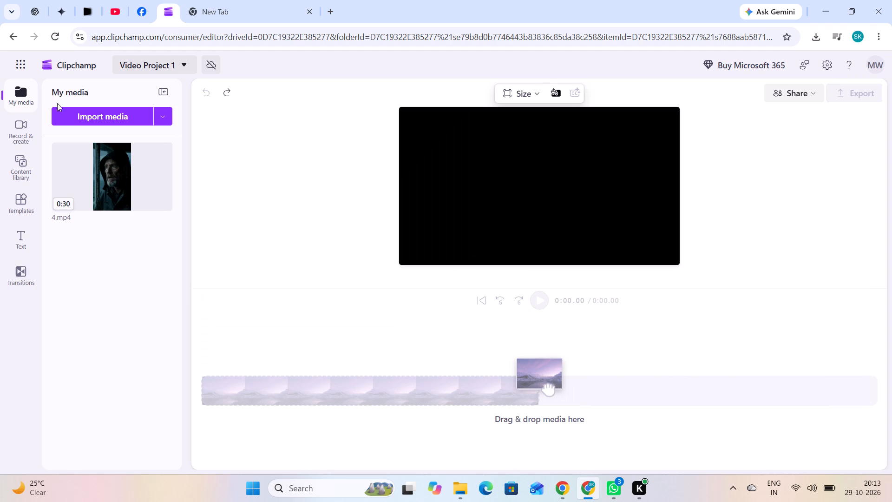
pyautogui.hotkey('ctrl', 'z')
pyautogui.hotkey('ctrl', 'z')
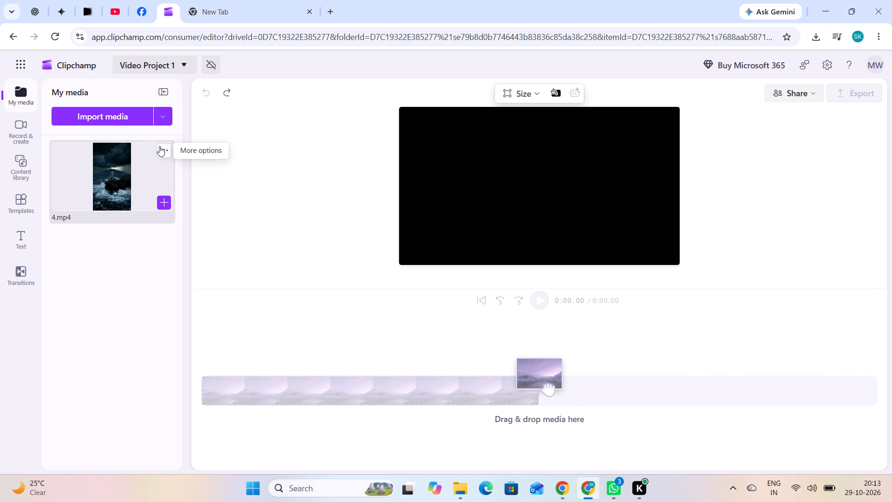
# Remove the 4.mp4 asset from the project's media.
pyautogui.click(162, 146)
pyautogui.click(181, 194)
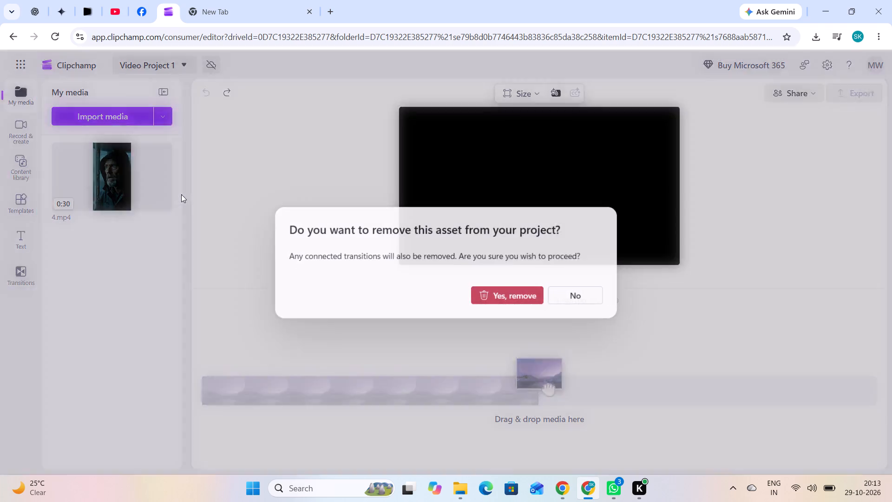
pyautogui.click(505, 295)
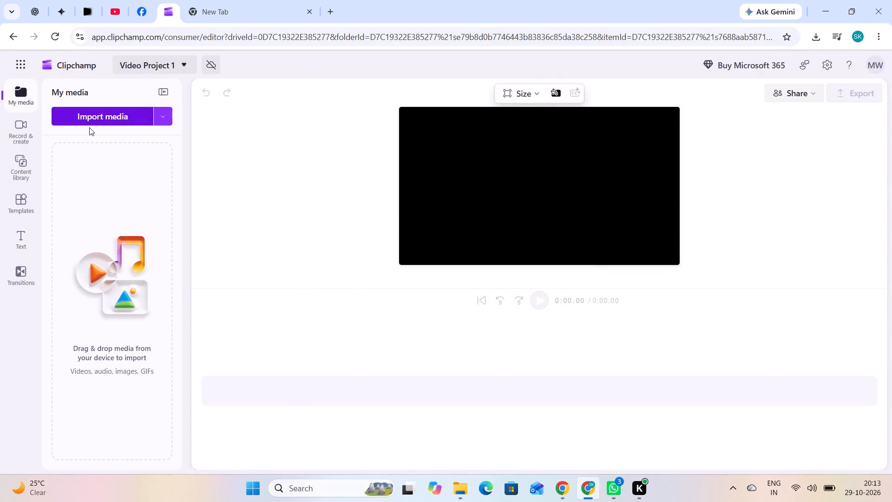
# Import 5.mp4 from the final folder in Downloads and place it on the empty timeline.
pyautogui.click(90, 128)
pyautogui.click(453, 496)
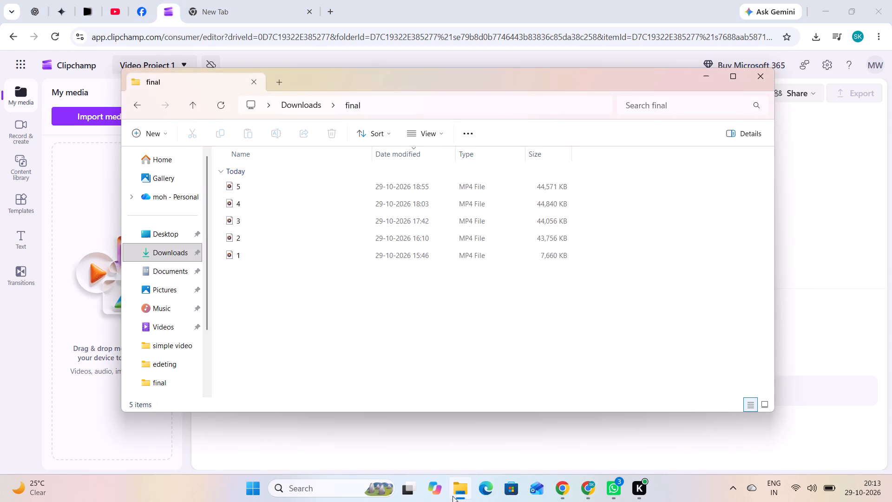
pyautogui.click(794, 345)
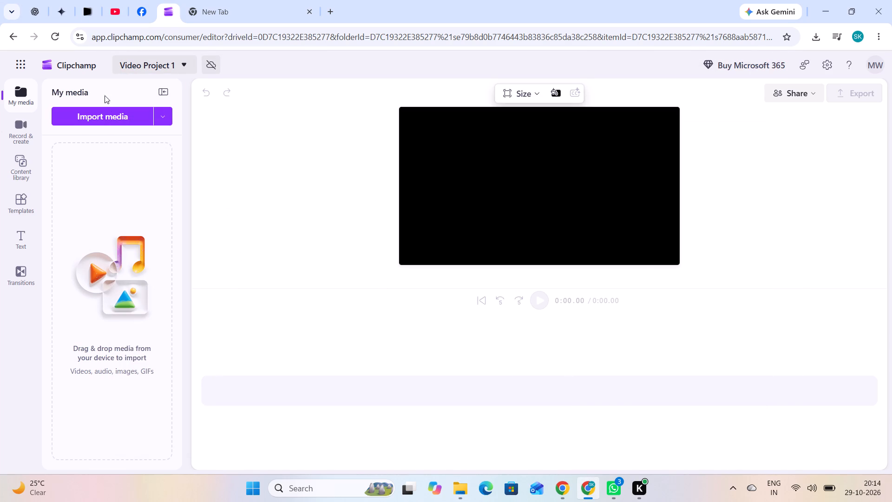
pyautogui.click(110, 117)
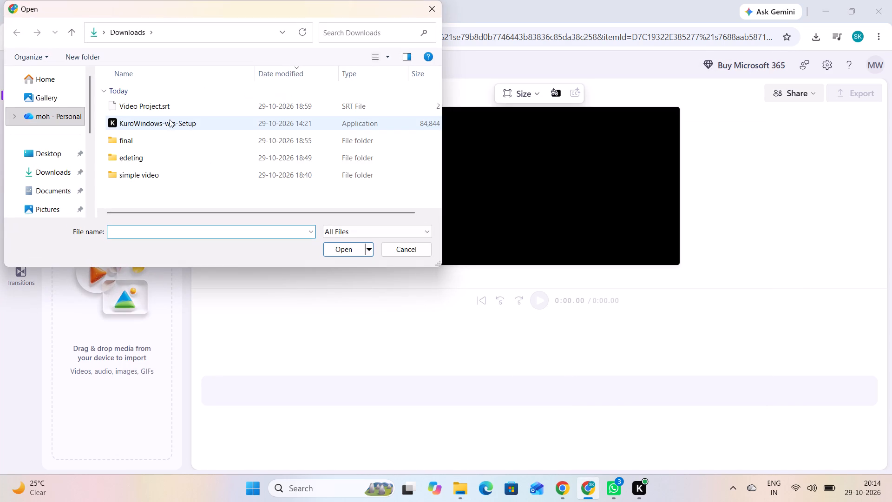
pyautogui.doubleClick(52, 166)
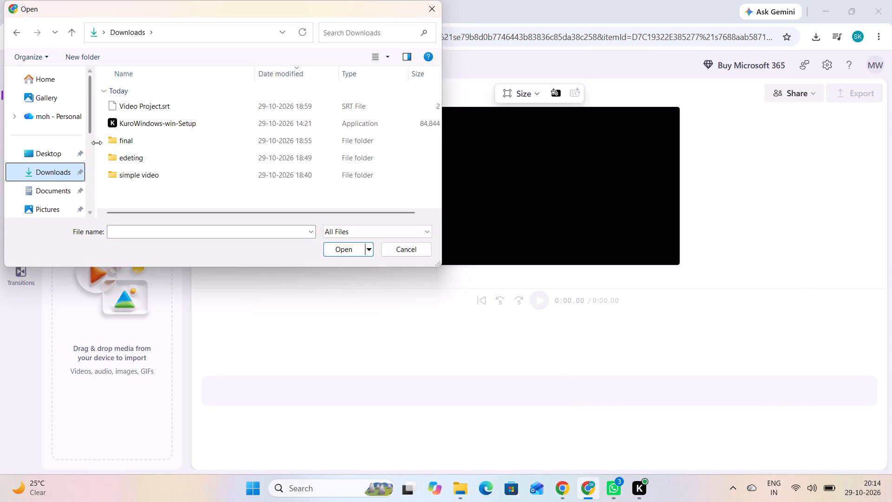
pyautogui.doubleClick(150, 141)
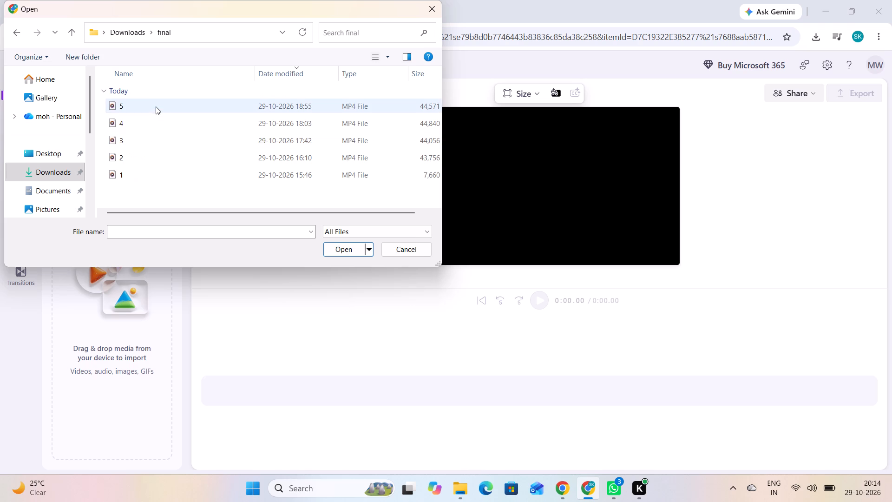
pyautogui.doubleClick(156, 105)
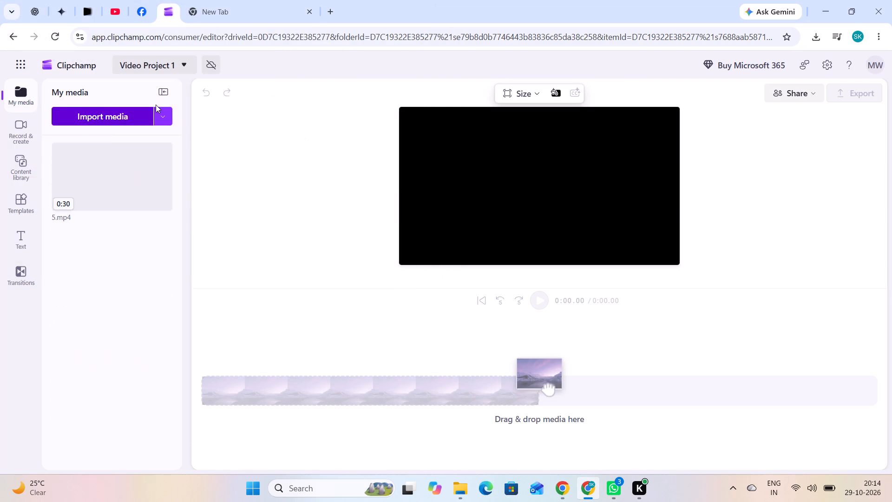
pyautogui.moveTo(122, 188); pyautogui.dragTo(511, 415)
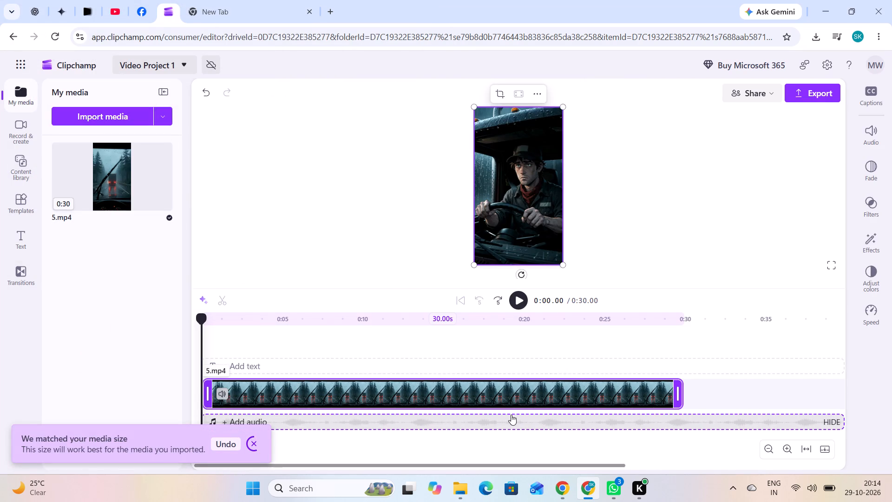
pyautogui.click(450, 245)
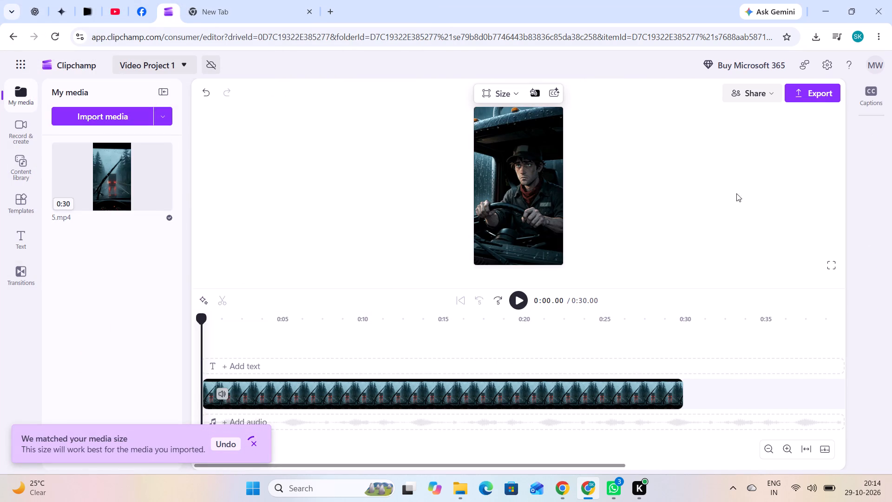
# Generate autocaptions for the clip in English (United States) with captions shown in the video.
pyautogui.click(865, 102)
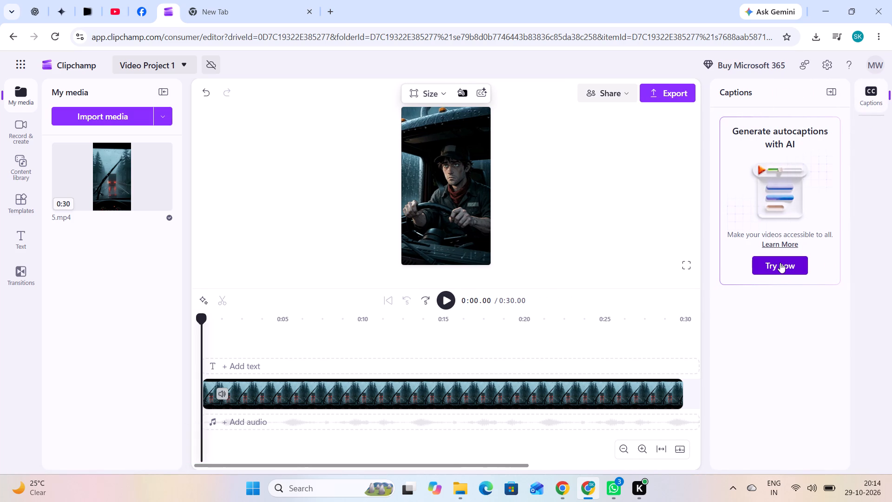
pyautogui.click(780, 263)
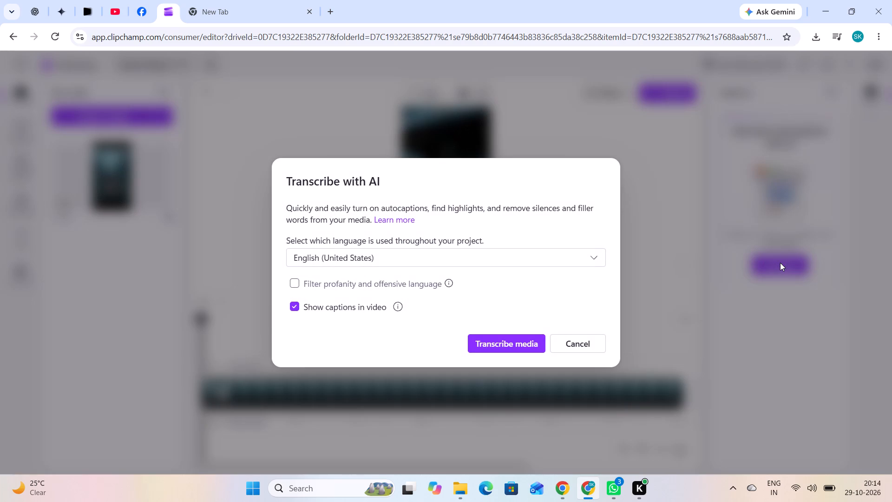
pyautogui.click(499, 346)
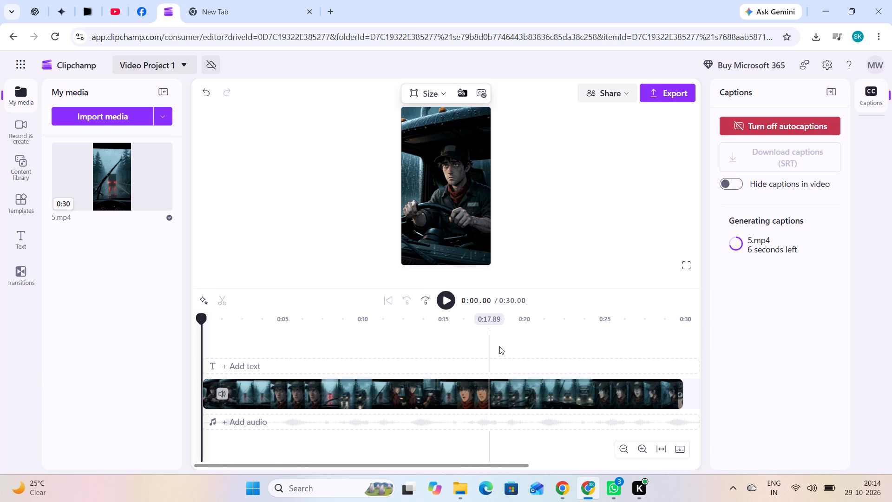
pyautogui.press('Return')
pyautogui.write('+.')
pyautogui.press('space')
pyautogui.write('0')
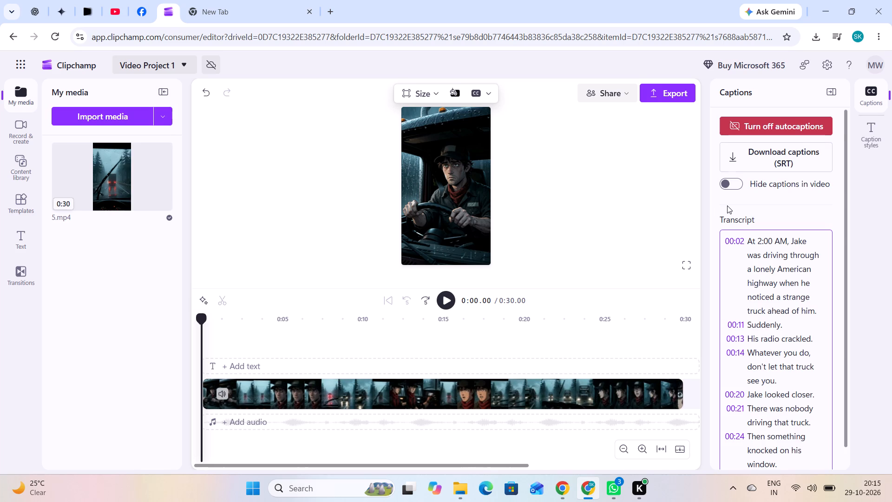
# Apply the Classic text style to the captions.
pyautogui.click(876, 130)
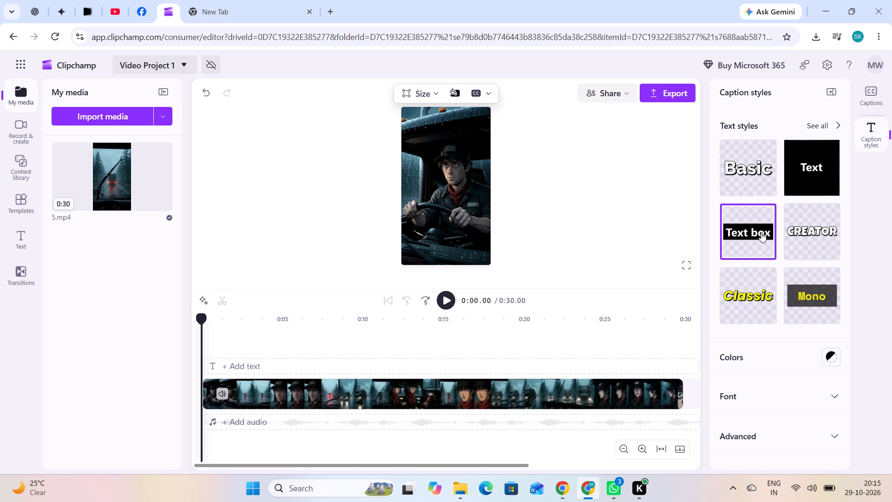
pyautogui.click(749, 295)
# Export the captioned video at 1080p with the file name Video Project 1.
pyautogui.moveTo(576, 206); pyautogui.dragTo(696, 75)
pyautogui.click(675, 95)
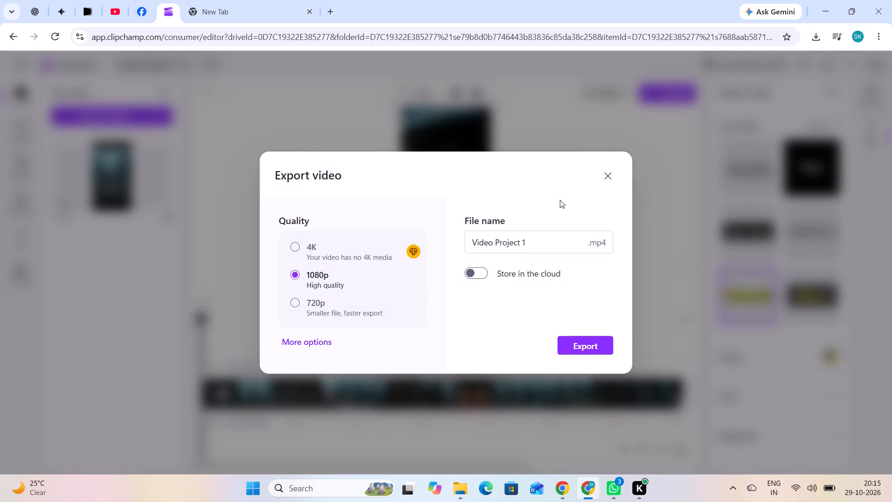
pyautogui.click(569, 343)
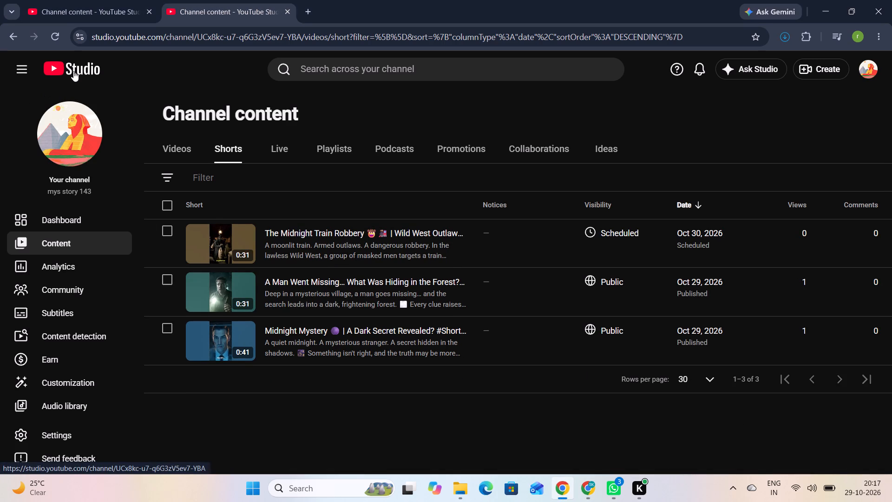
pyautogui.tripleClick(3, 34)
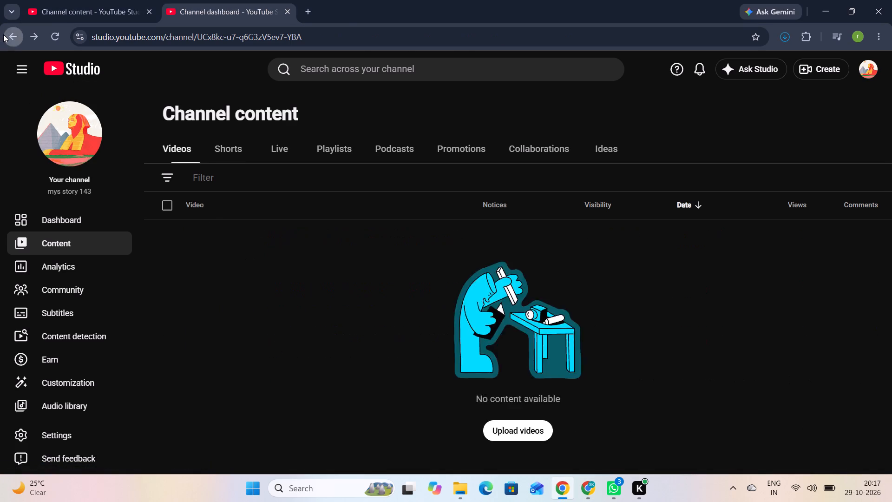
pyautogui.click(3, 34)
pyautogui.click(3, 34)
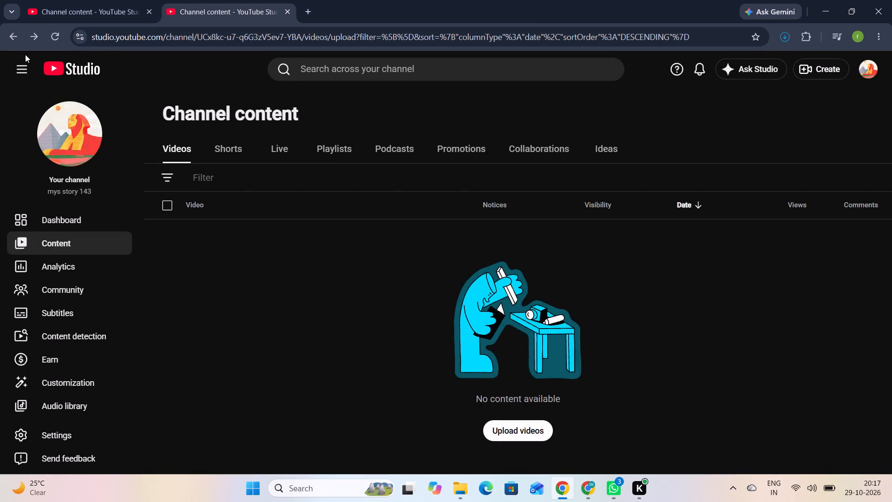
pyautogui.click(19, 39)
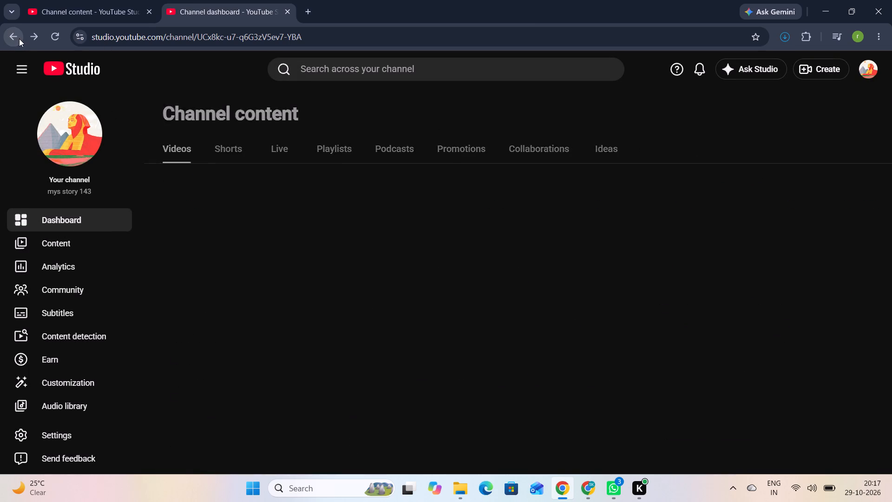
pyautogui.click(19, 39)
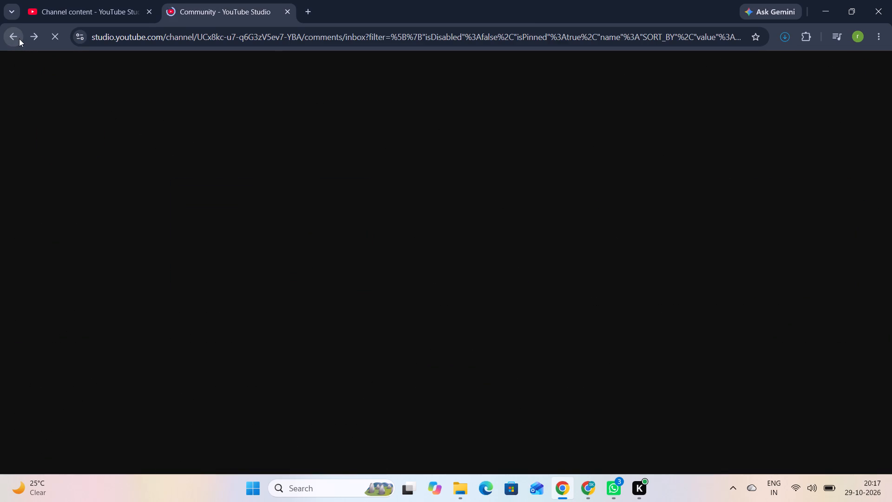
pyautogui.click(19, 39)
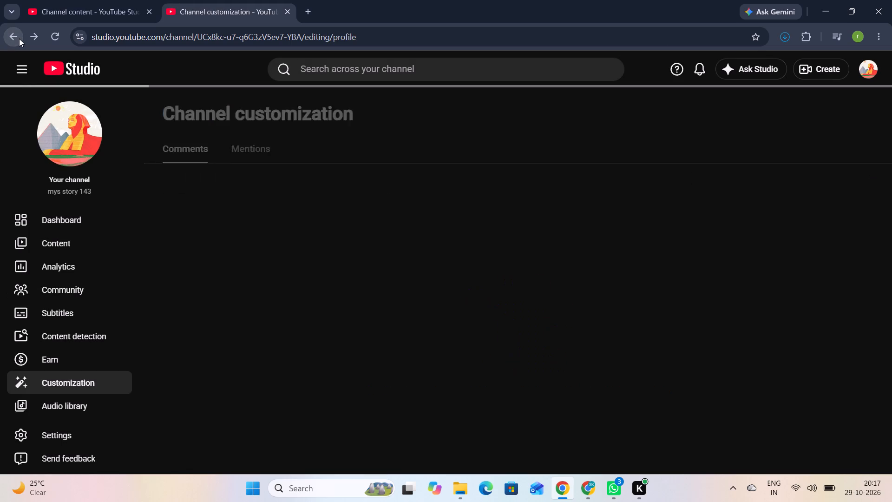
pyautogui.tripleClick(19, 39)
pyautogui.click(19, 39)
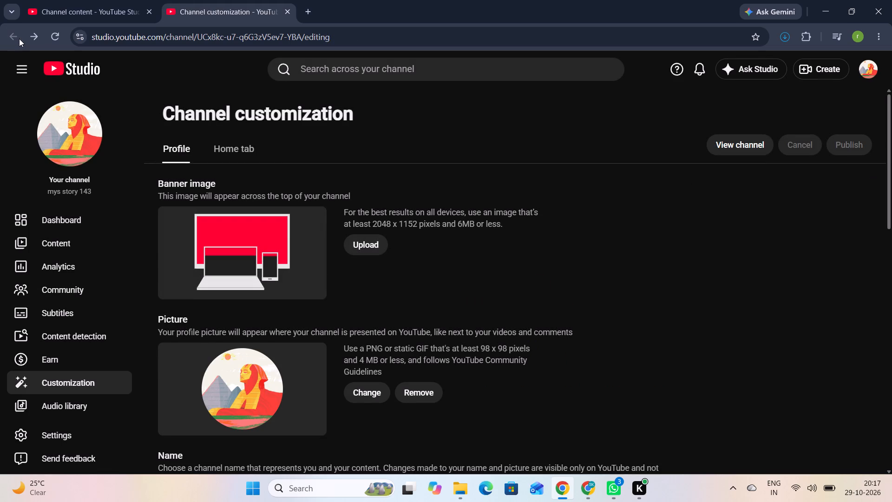
pyautogui.click(59, 0)
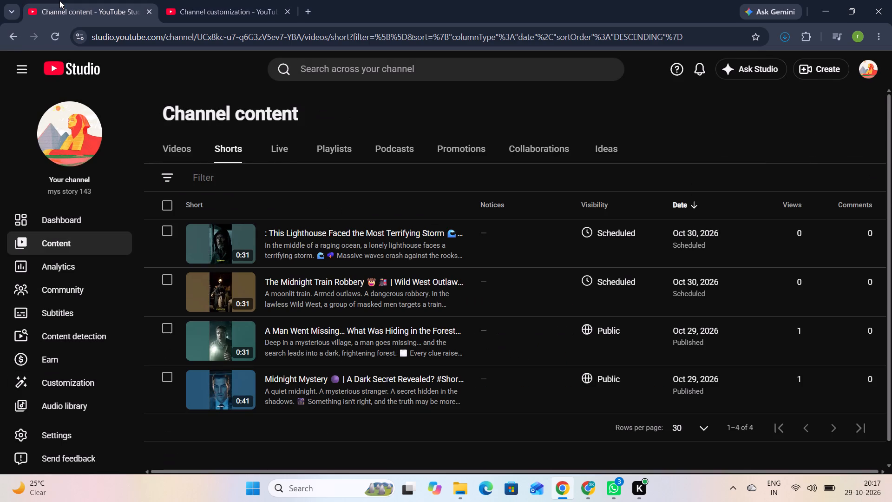
pyautogui.click(175, 0)
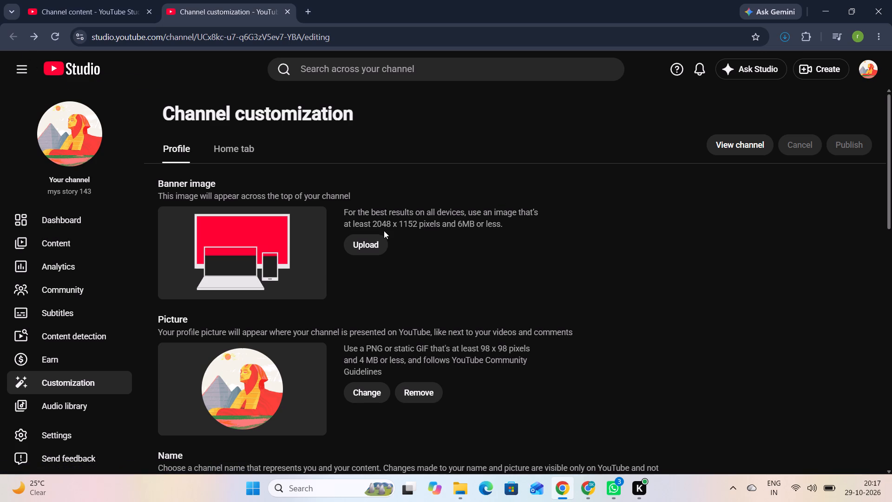
pyautogui.click(90, 252)
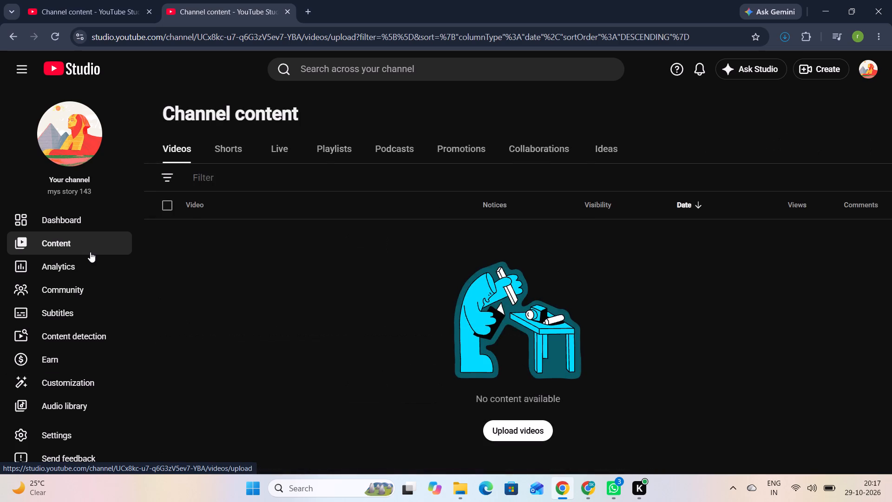
pyautogui.click(230, 153)
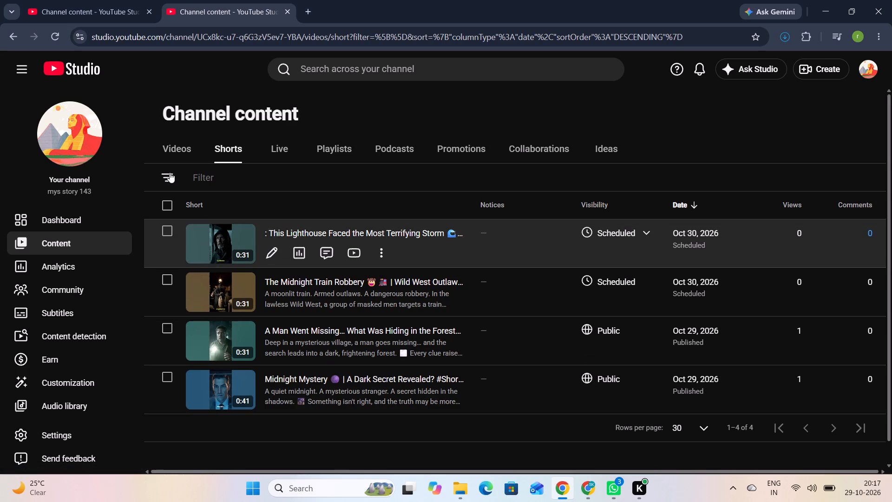
pyautogui.click(162, 0)
pyautogui.click(126, 8)
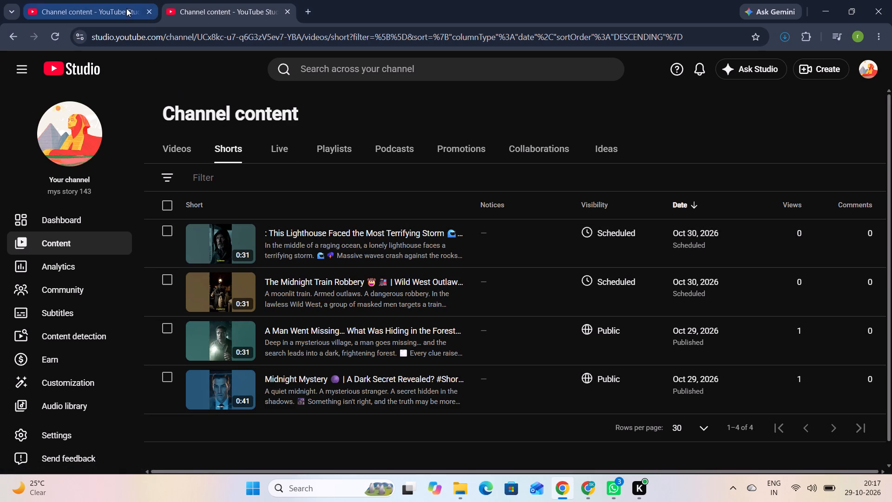
# Open YouTube in a new tab and upload Video Project 1 from the Downloads folder.
pyautogui.click(307, 19)
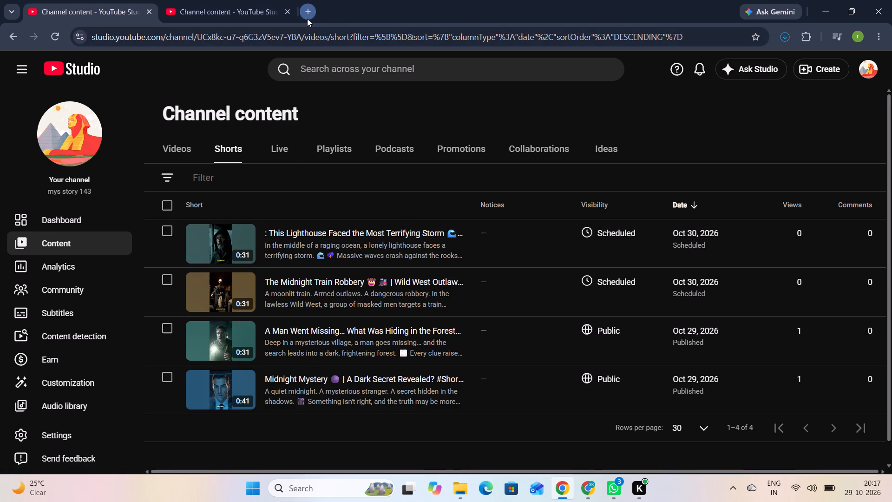
pyautogui.click(291, 43)
pyautogui.click(328, 320)
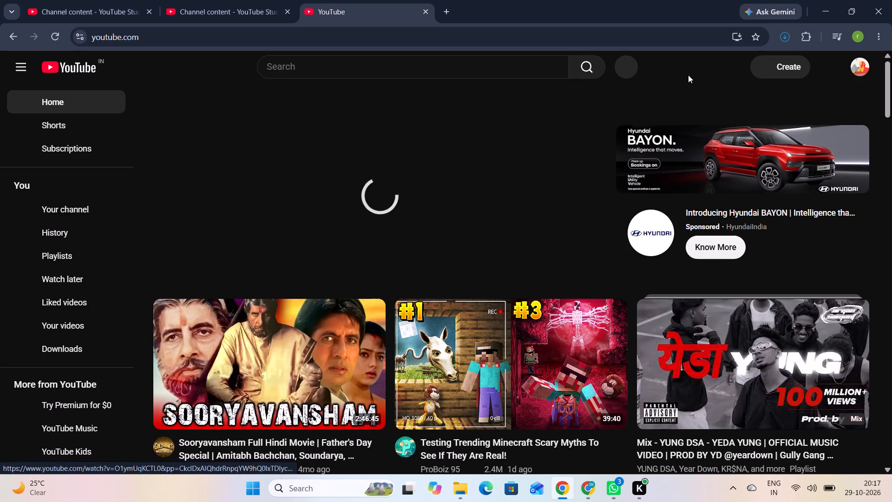
pyautogui.click(781, 60)
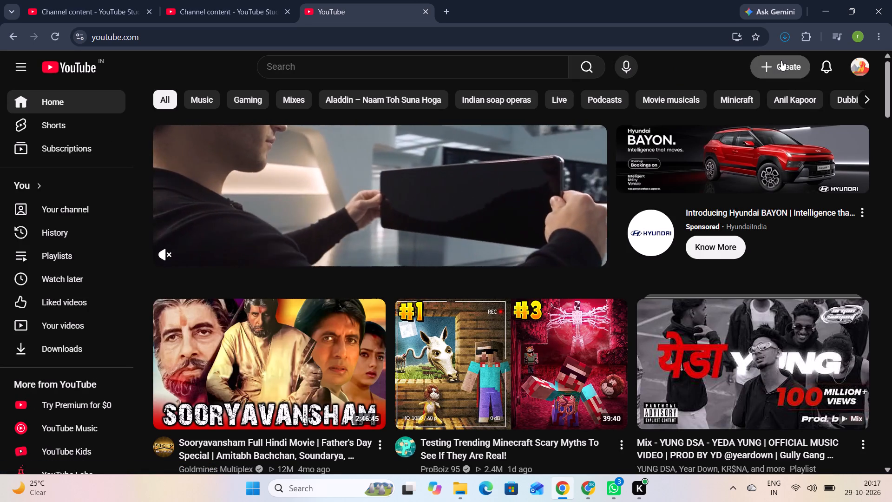
pyautogui.click(794, 103)
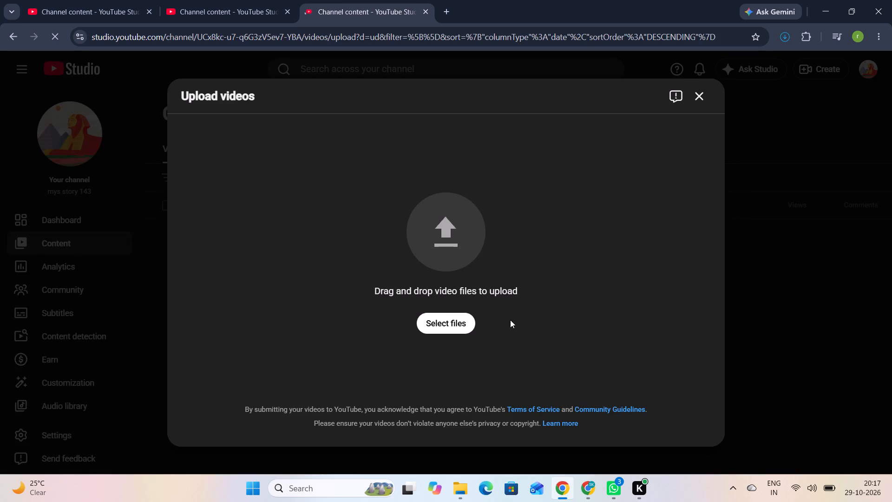
pyautogui.click(464, 320)
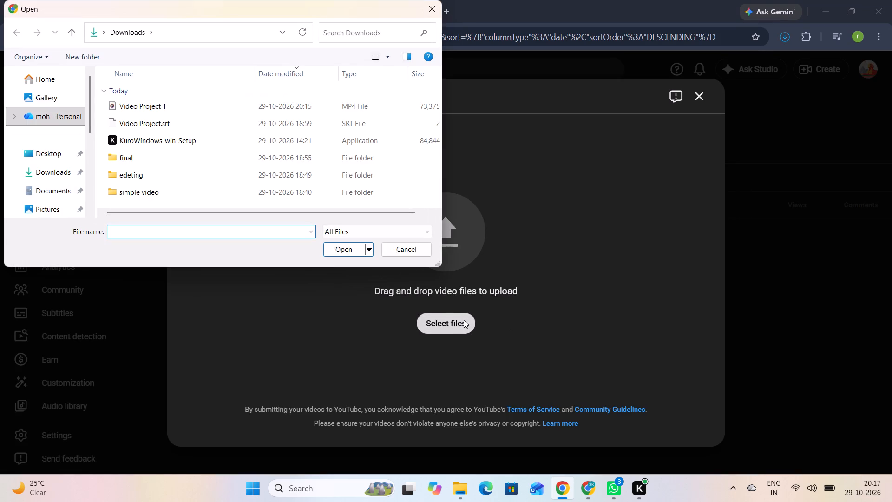
pyautogui.doubleClick(222, 106)
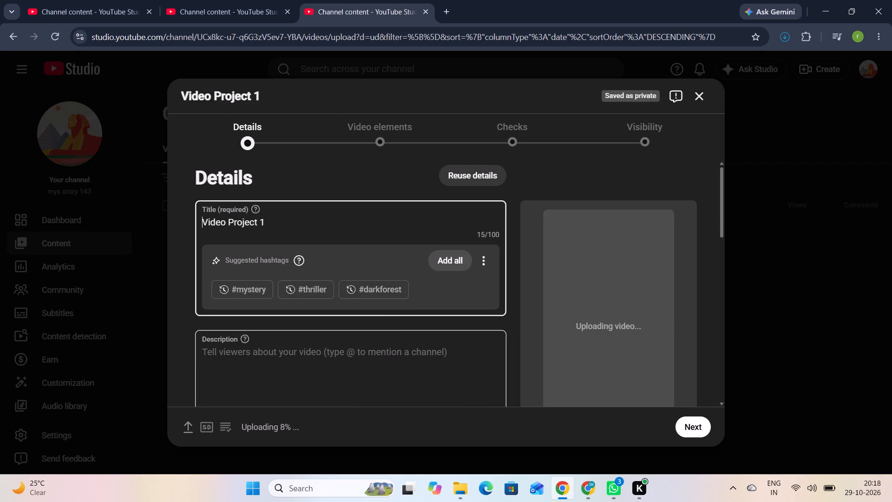
pyautogui.tripleClick(275, 221)
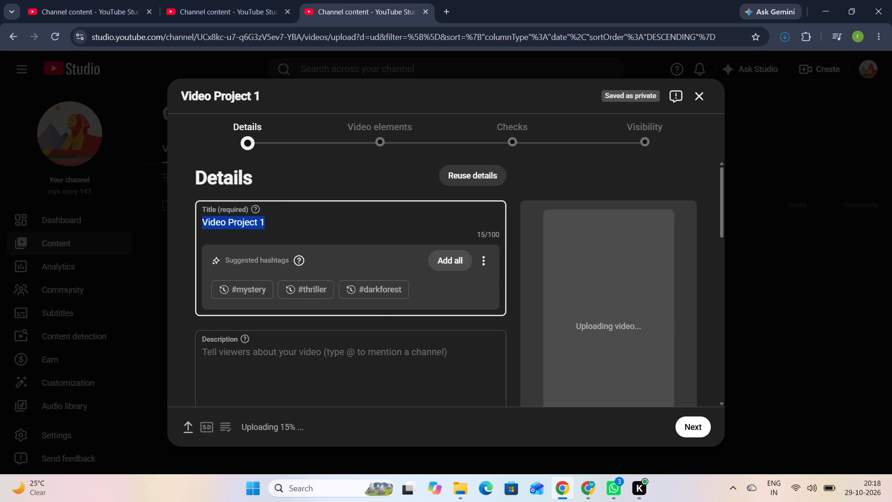
pyautogui.press('BackSpace')
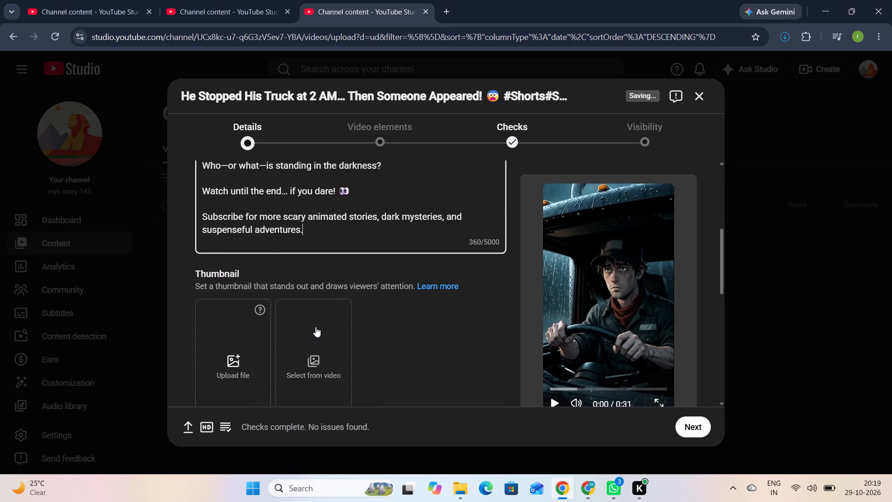
pyautogui.scroll(-5, 315, 327)
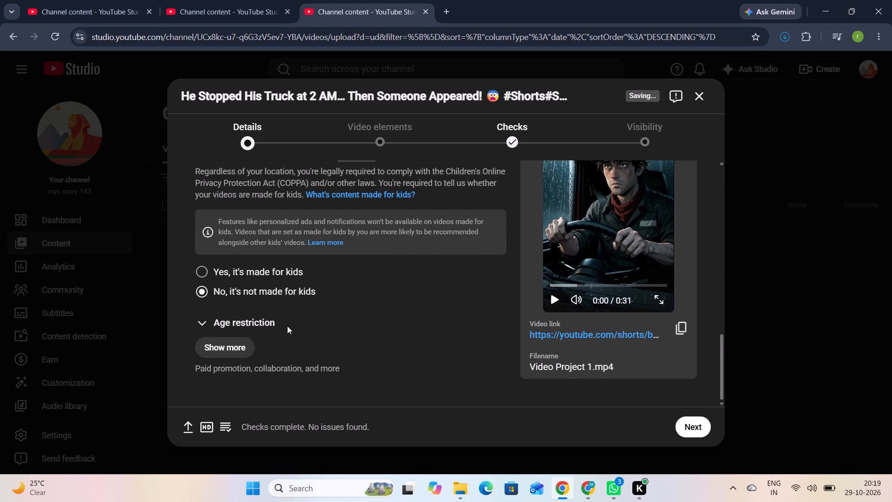
pyautogui.click(686, 423)
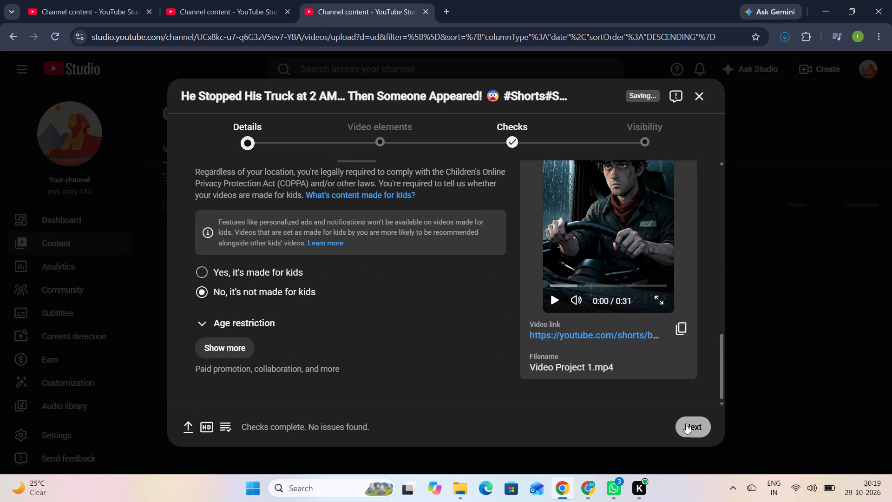
pyautogui.click(696, 429)
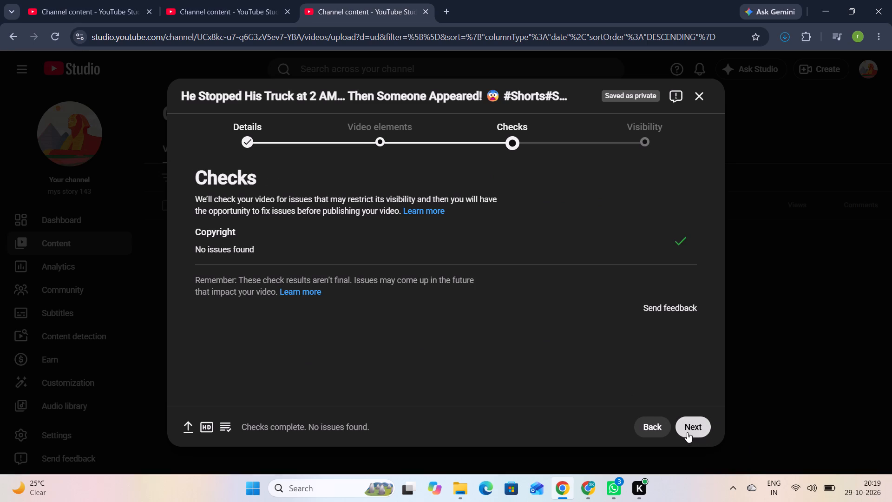
pyautogui.click(693, 430)
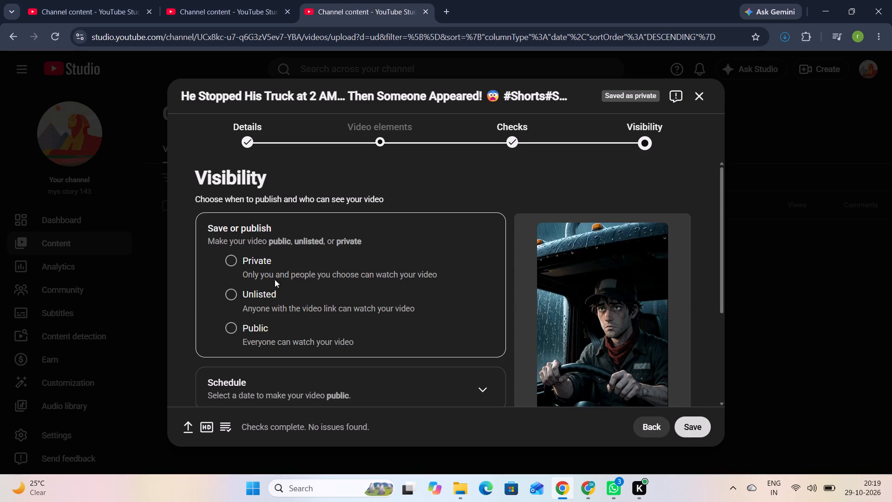
# Schedule the truck driver Short to go public on Oct 30, 2026 at 2:15 AM and dismiss the confirmation.
pyautogui.click(236, 334)
pyautogui.scroll(-1, 329, 313)
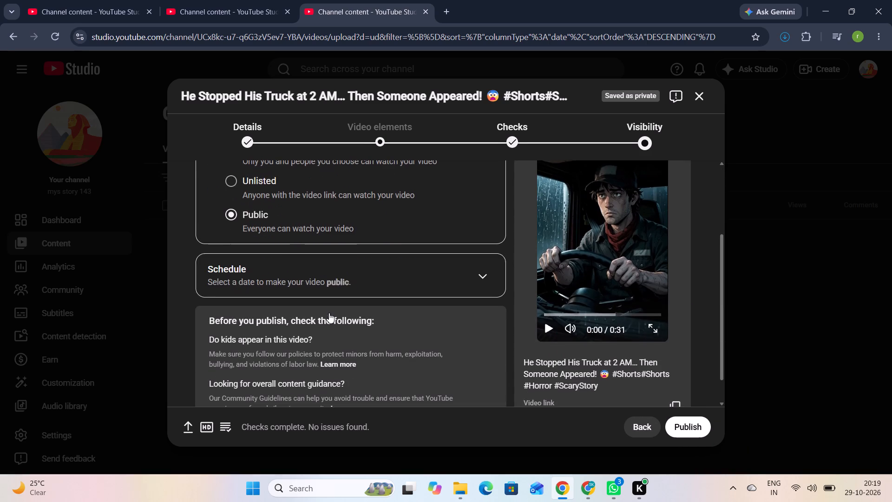
pyautogui.click(420, 261)
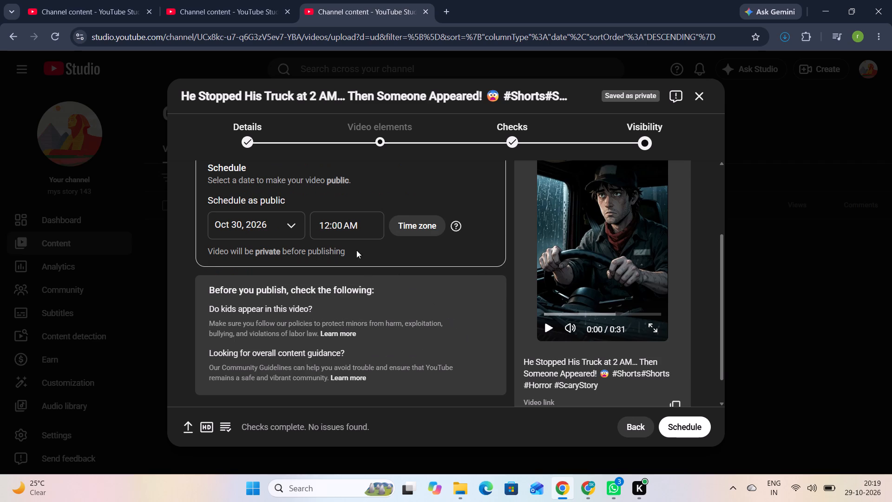
pyautogui.click(343, 225)
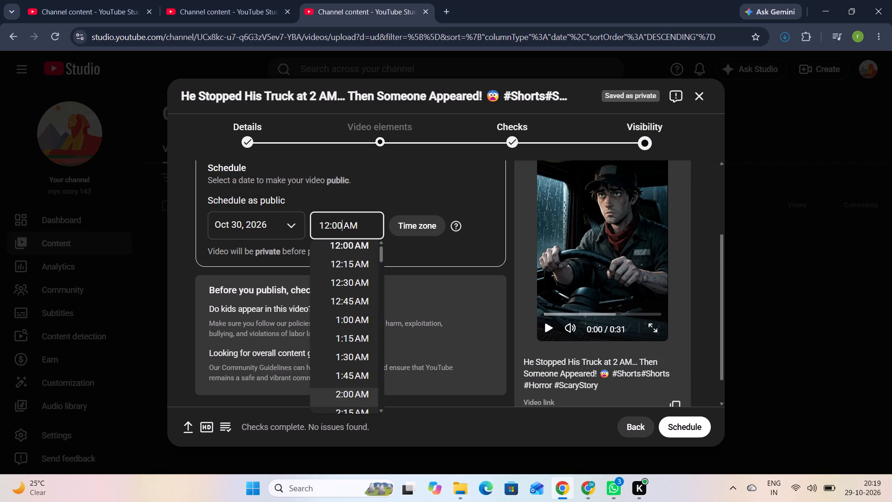
pyautogui.scroll(-1, 355, 400)
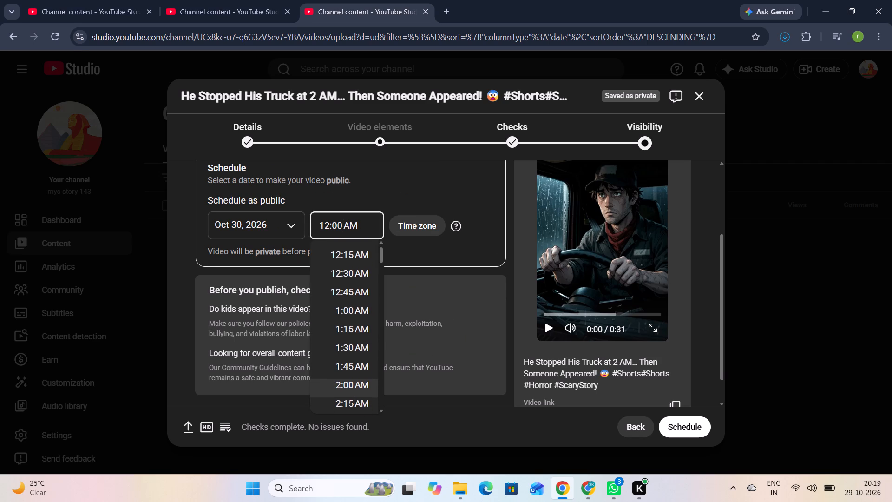
pyautogui.click(355, 400)
pyautogui.scroll(-3, 416, 229)
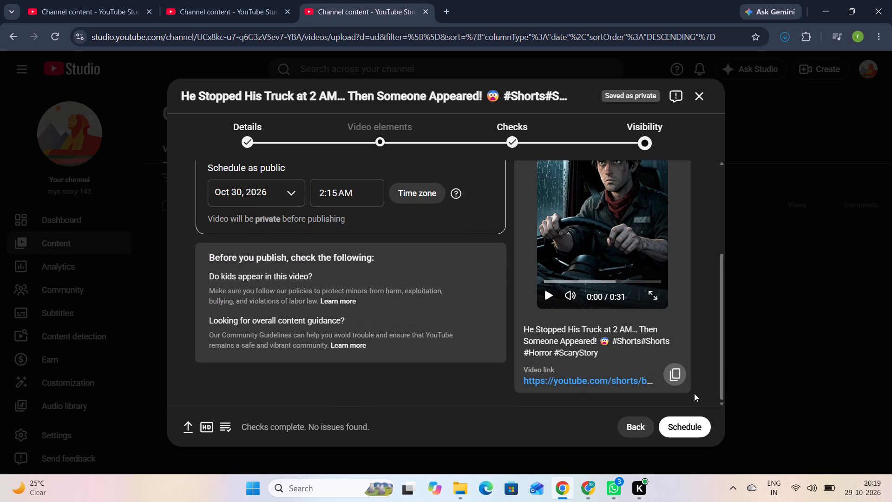
pyautogui.click(682, 429)
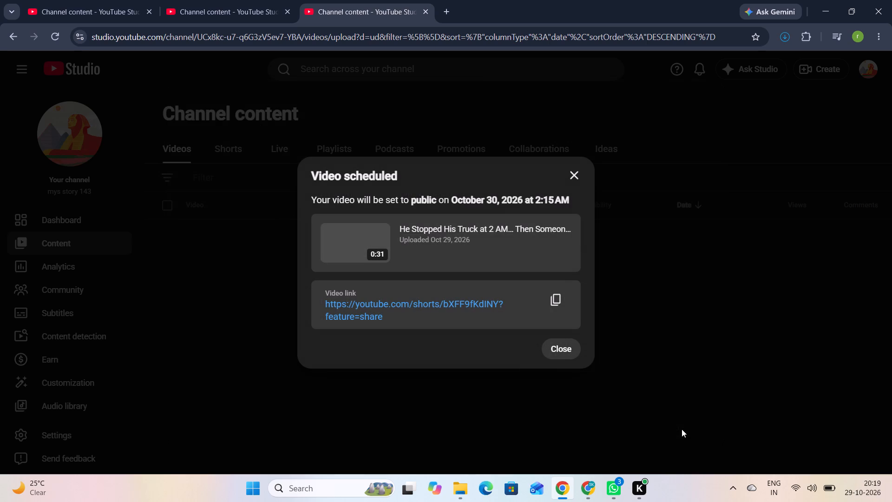
pyautogui.click(805, 292)
pyautogui.click(572, 182)
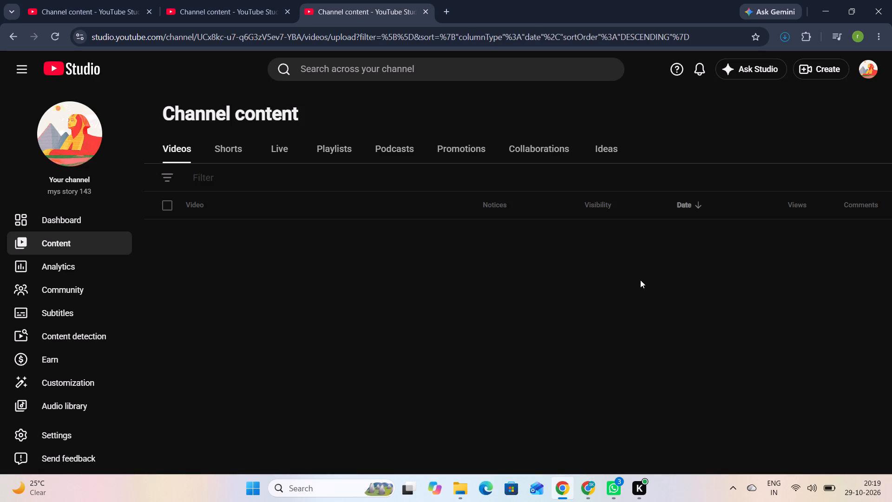
pyautogui.click(640, 280)
# Review the channel's list of Shorts with their visibility and dates, and close the extra Studio page used for the upload.
pyautogui.click(219, 150)
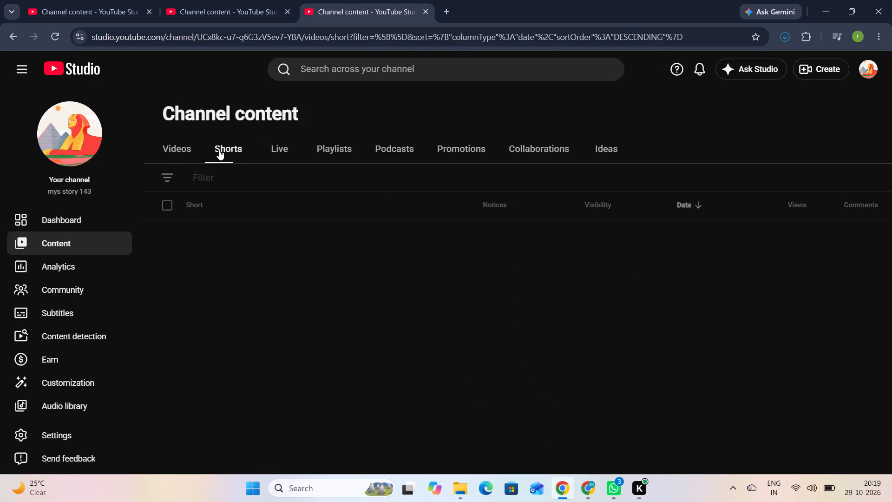
pyautogui.scroll(-3, 444, 262)
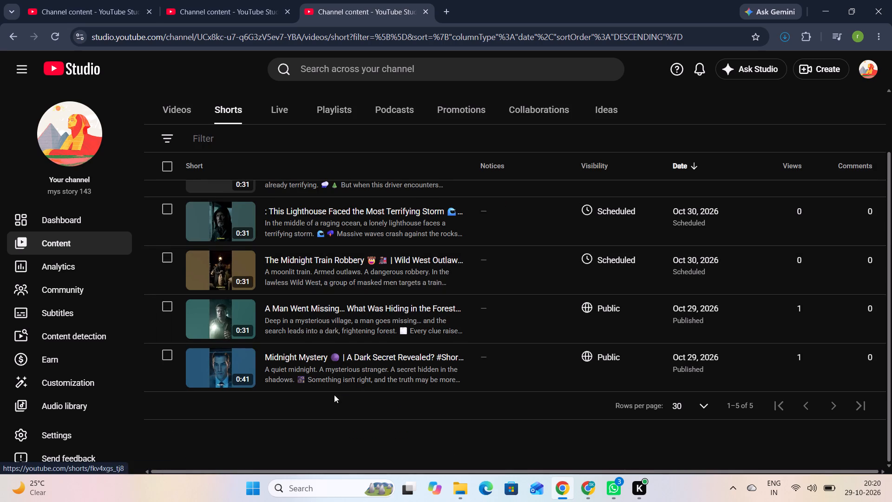
pyautogui.scroll(1, 311, 241)
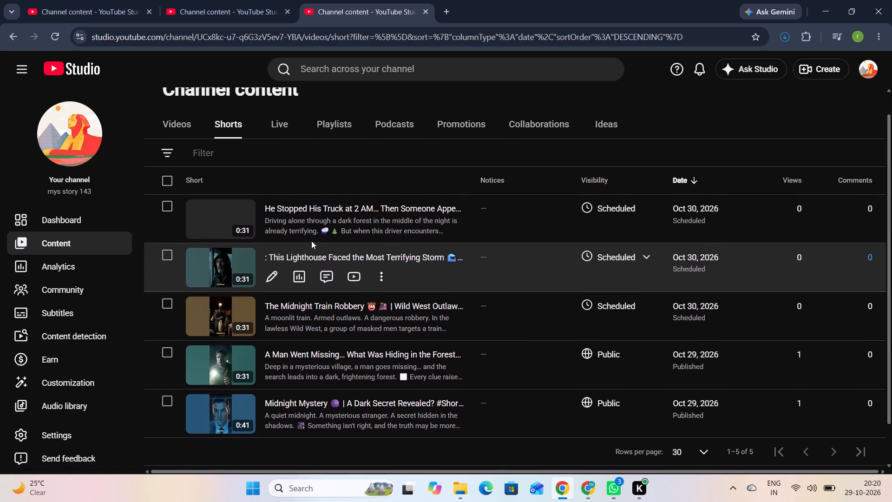
pyautogui.scroll(1, 311, 241)
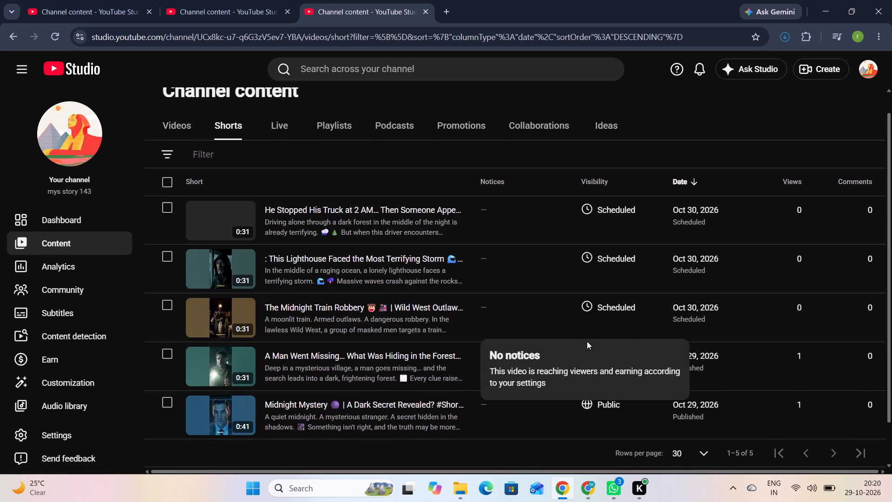
pyautogui.click(195, 0)
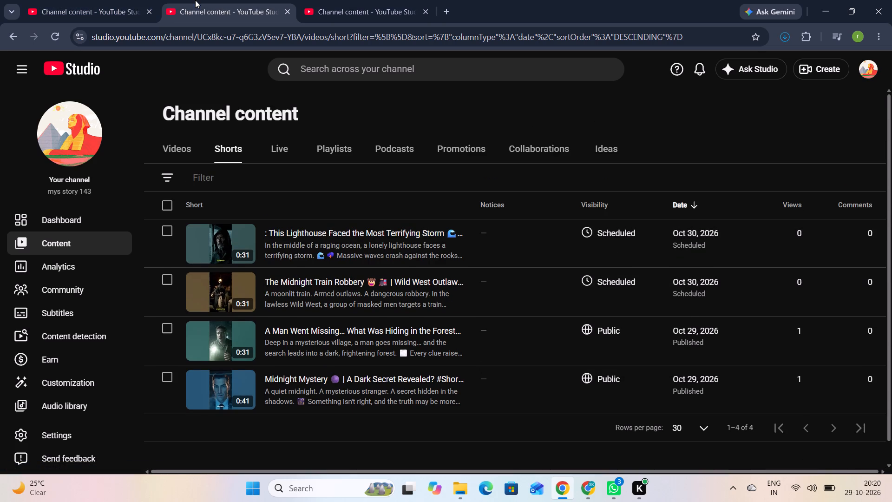
pyautogui.click(46, 0)
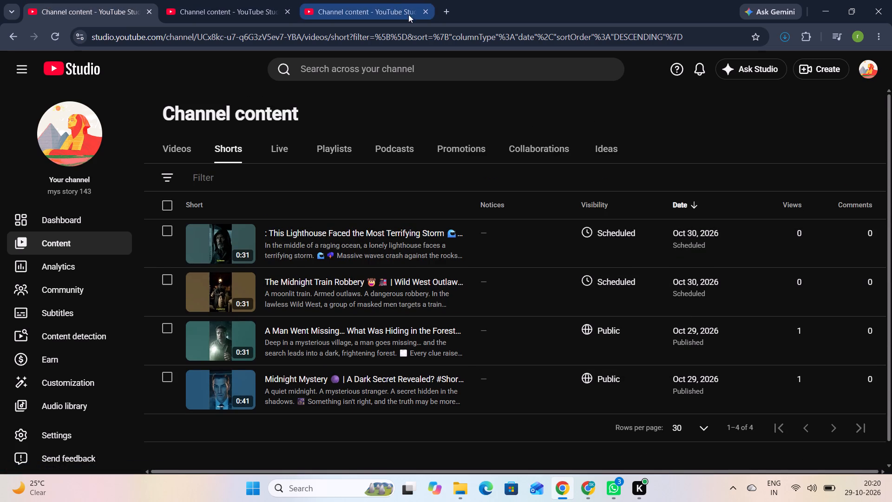
pyautogui.click(424, 11)
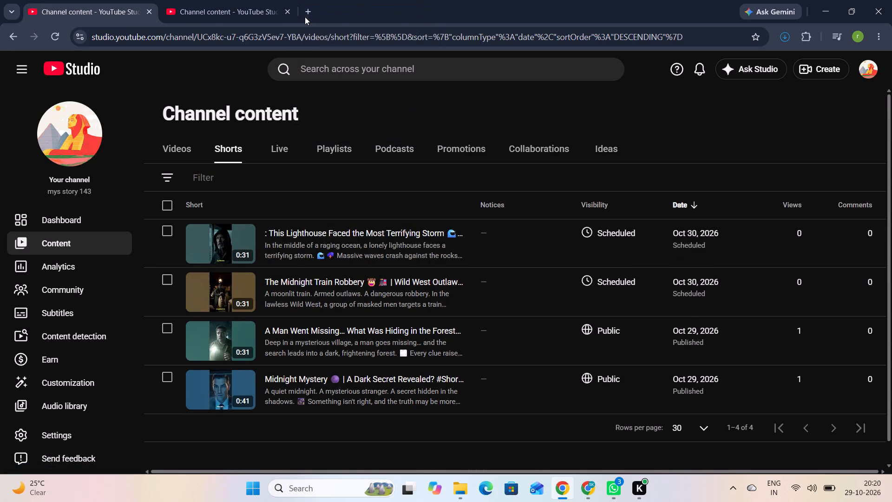
# Visit the mys story 143 channel on YouTube in a new browser page and open its Short "A Man Went Missing…".
pyautogui.click(304, 15)
pyautogui.click(322, 346)
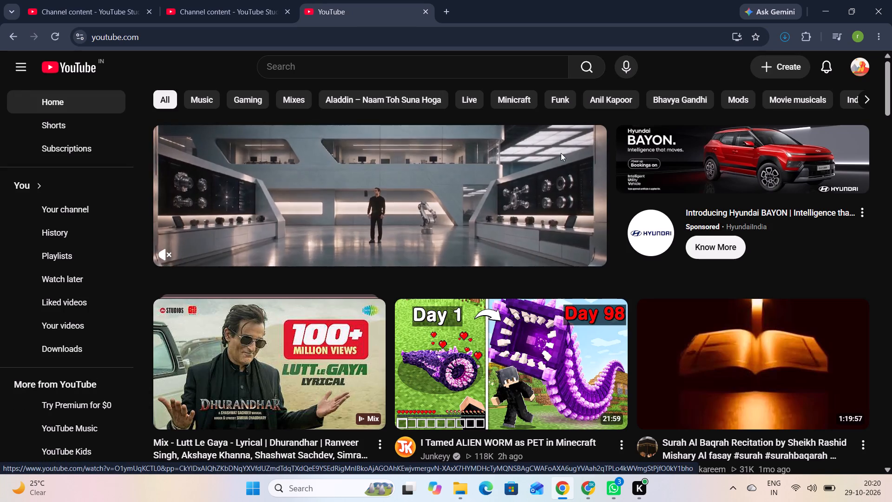
pyautogui.click(858, 67)
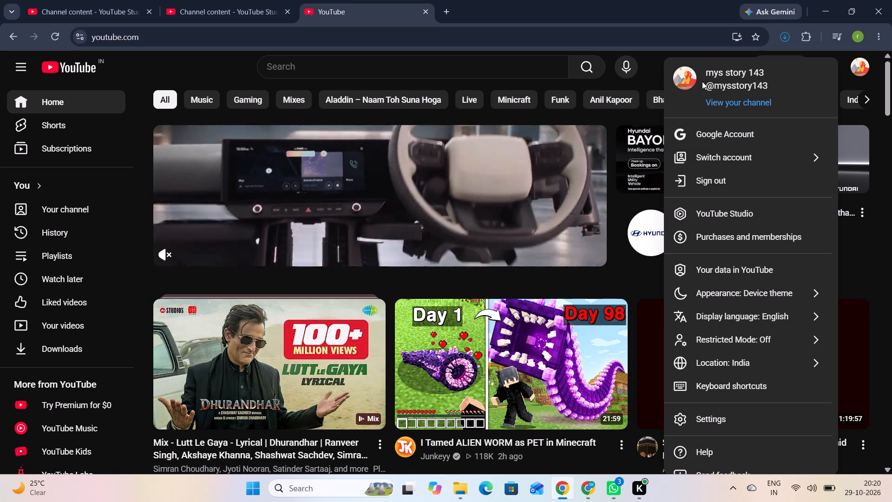
pyautogui.click(717, 104)
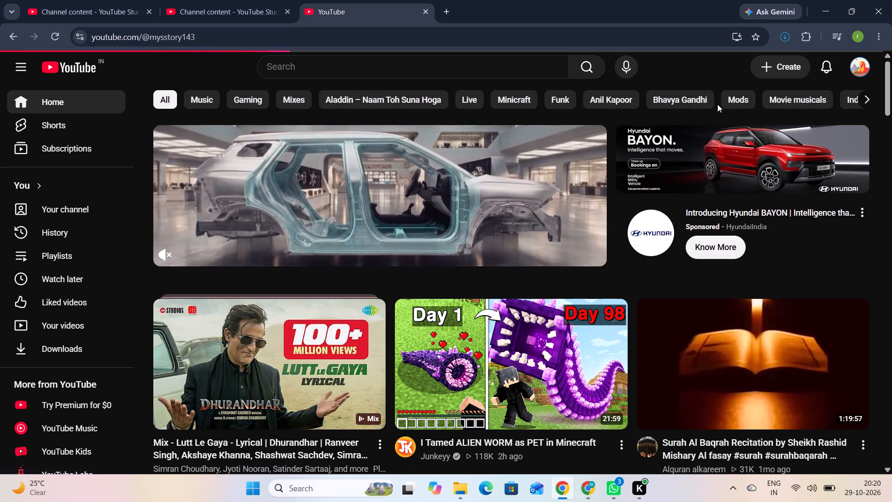
pyautogui.scroll(-2, 286, 270)
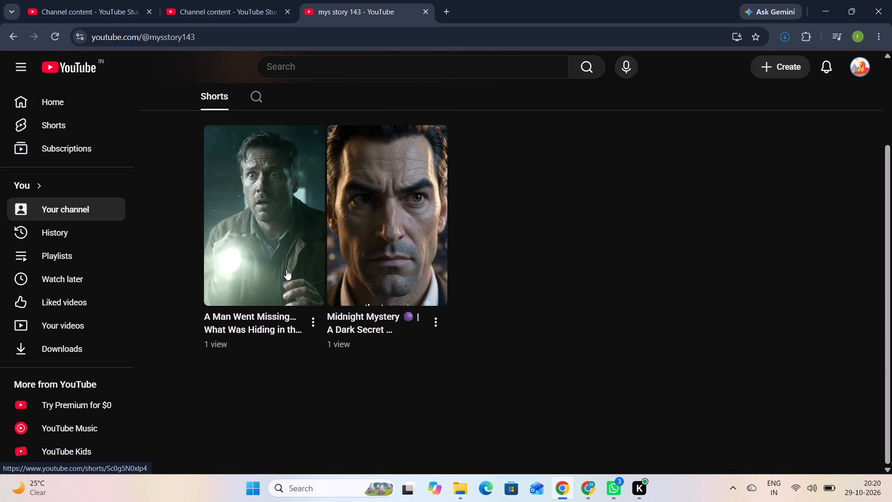
pyautogui.scroll(-1, 286, 270)
pyautogui.click(275, 251)
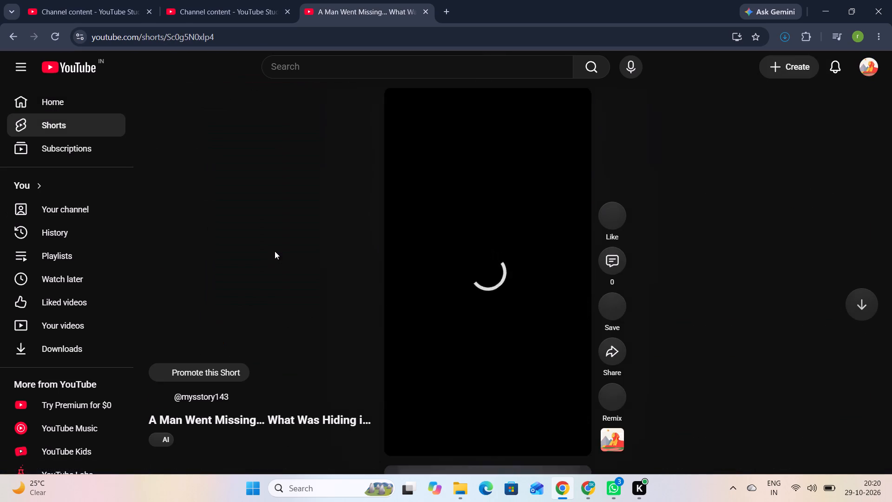